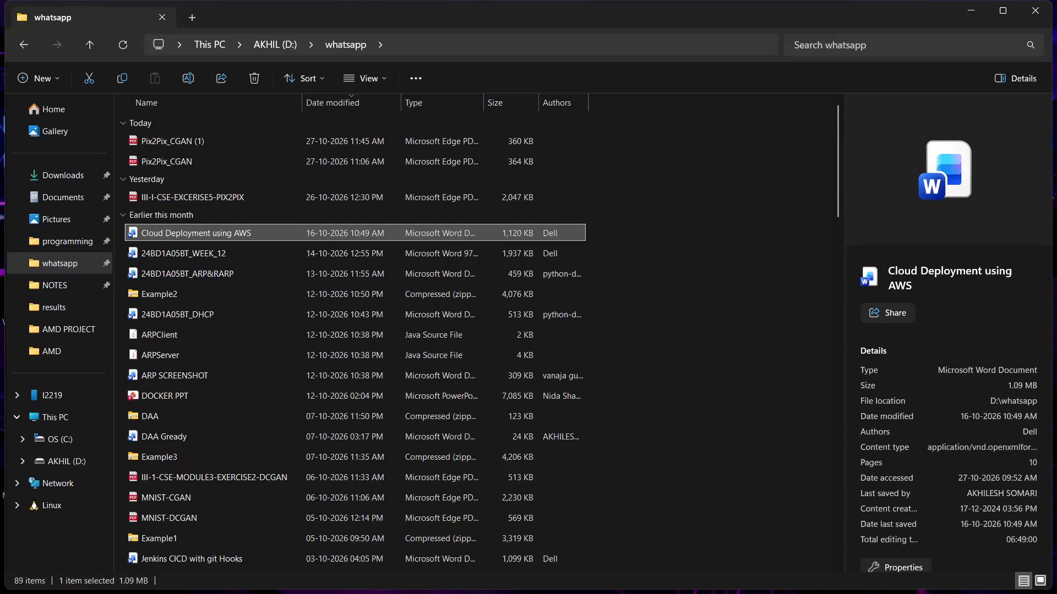
# Look through the Cloud Deployment using AWS document, from the task outline past the instance launch and Docker build sections to the deployment questions and answers.
pyautogui.scroll(-3, 389, 457)
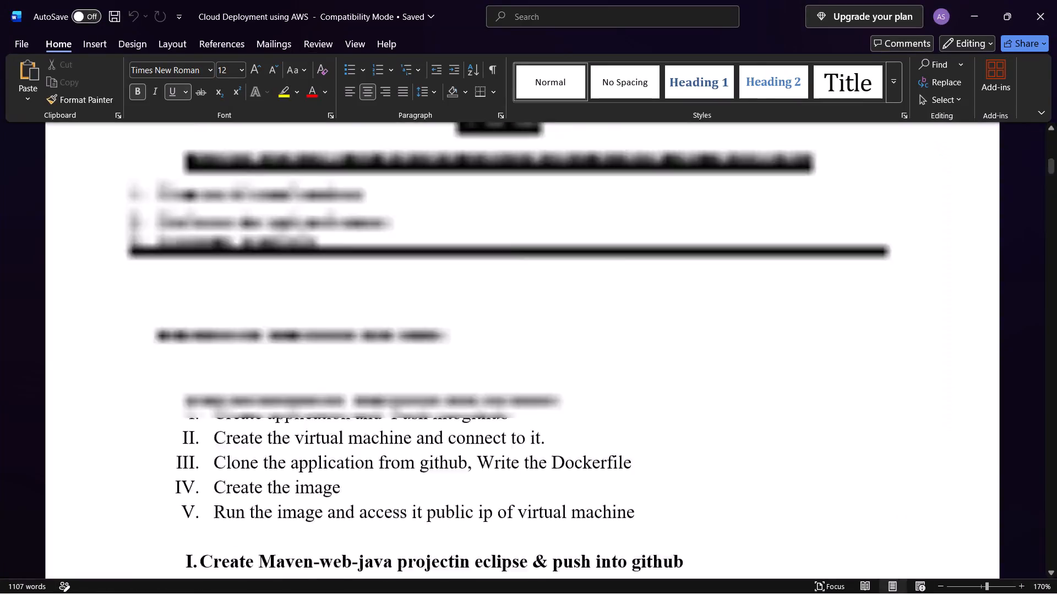
pyautogui.scroll(-6, 389, 457)
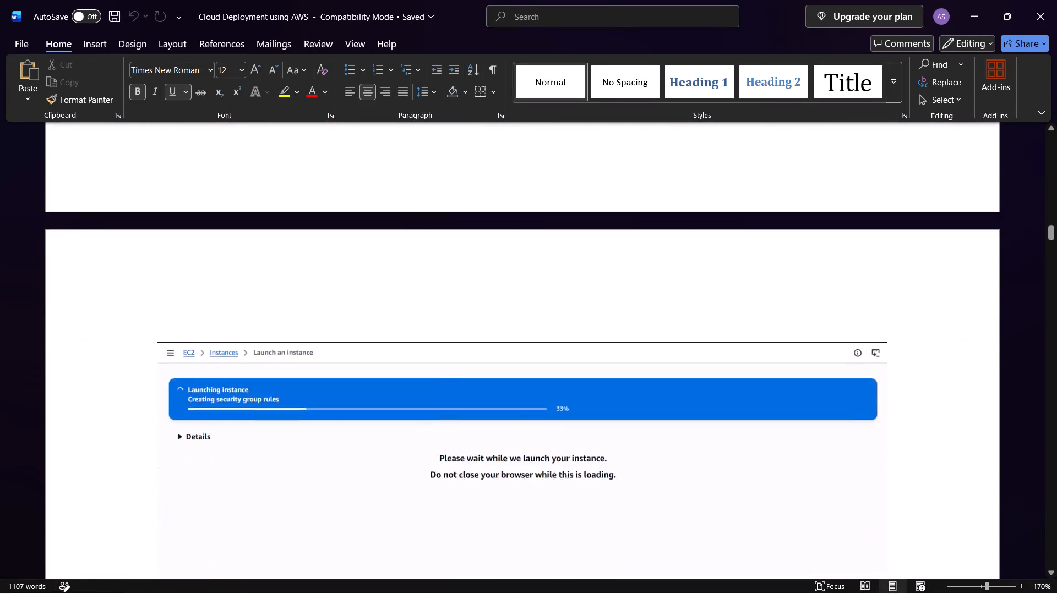
pyautogui.scroll(-5, 389, 457)
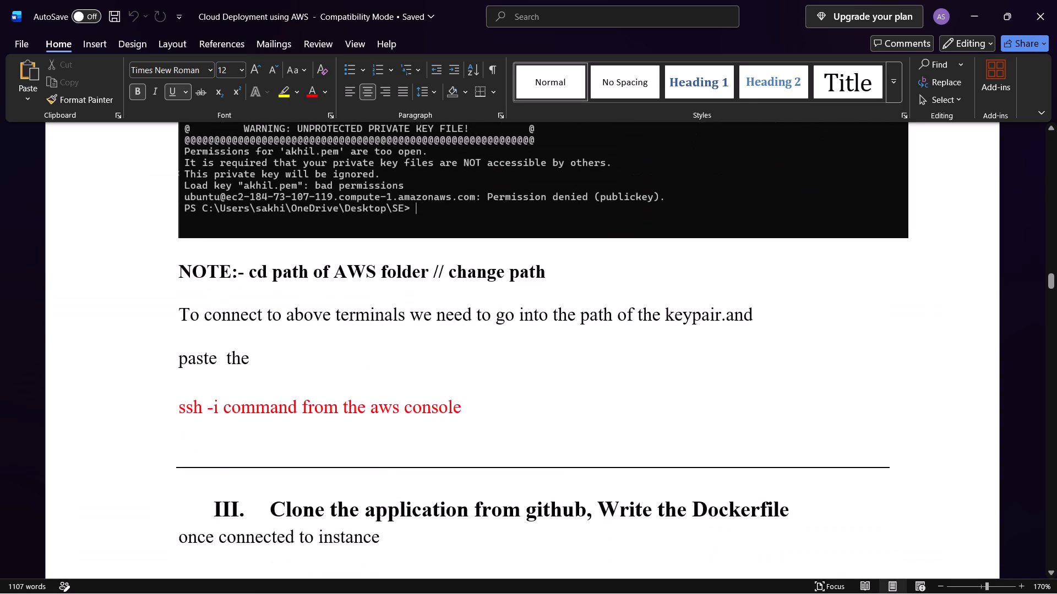
pyautogui.scroll(-5, 389, 457)
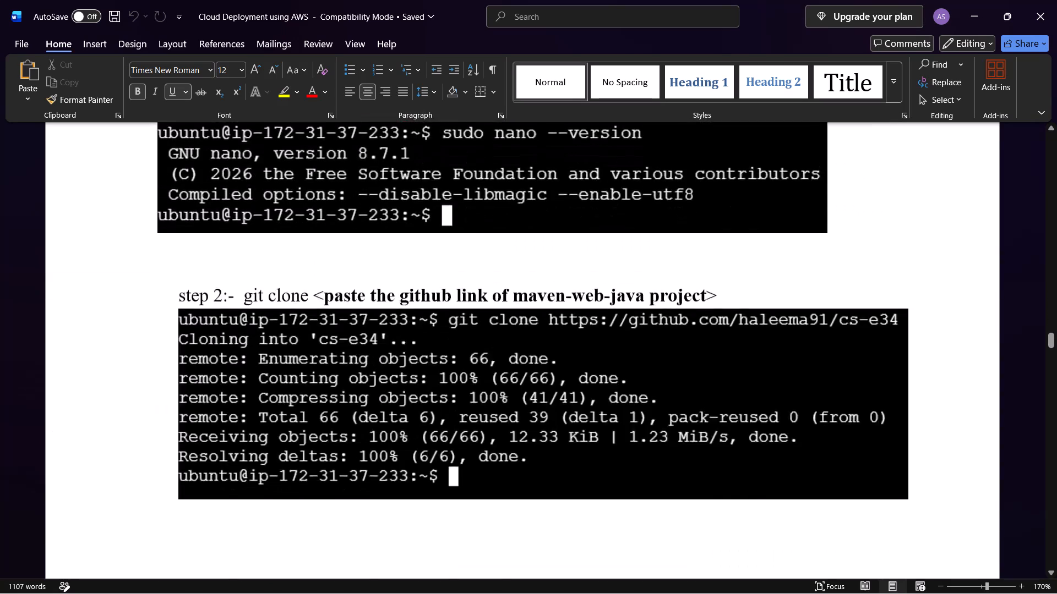
pyautogui.scroll(-5, 389, 457)
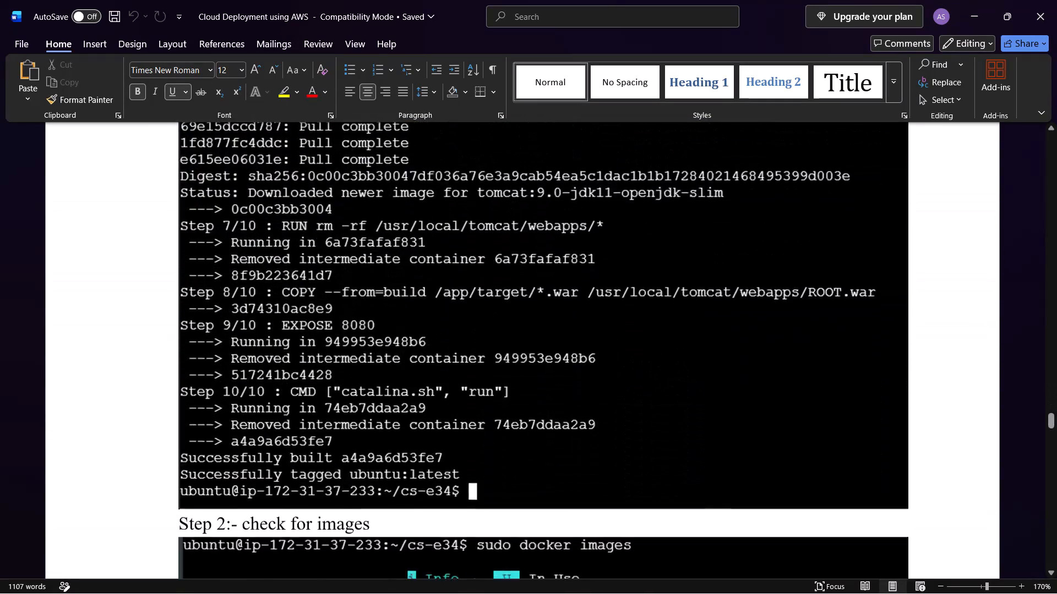
pyautogui.scroll(-5, 389, 457)
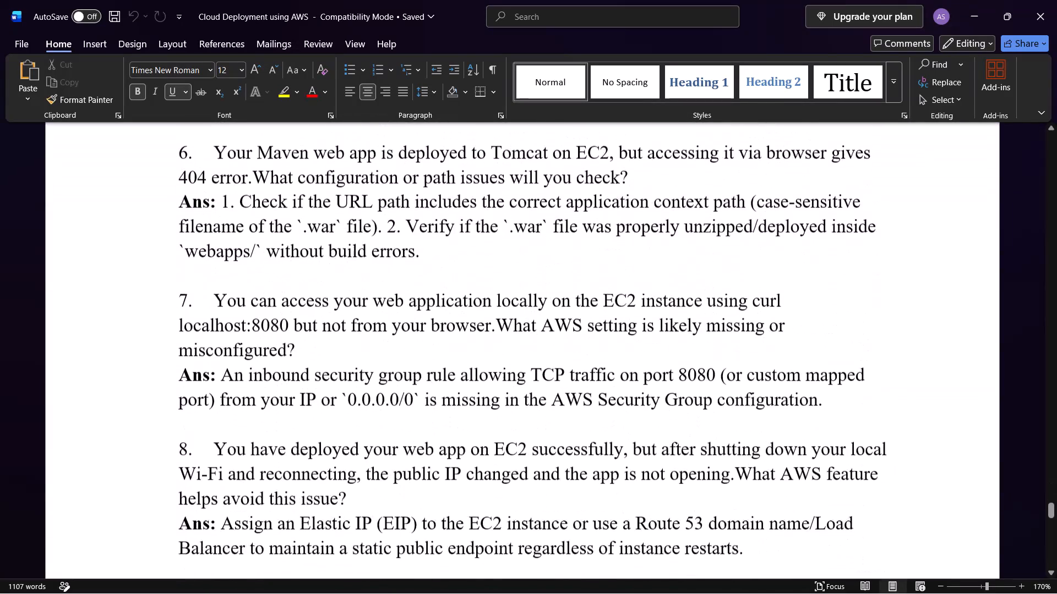
# Read on through the deployment questions and answers in the Cloud Deployment using AWS document.
pyautogui.scroll(-3, 389, 457)
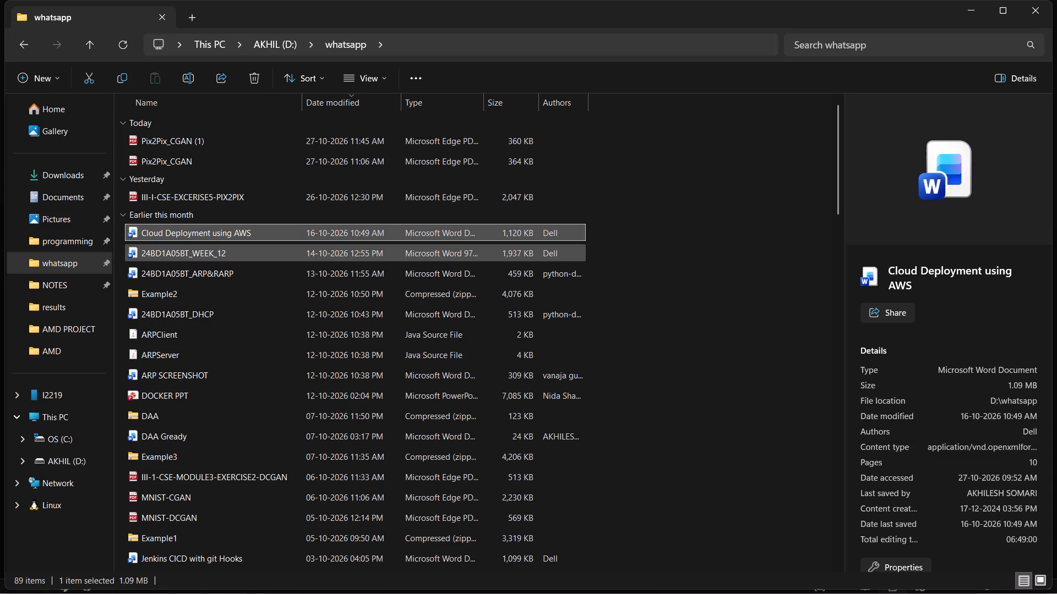
# Open the WEEK_12 document from the whatsapp folder and look through it from the minikube and Nagios task list to the conclusion.
pyautogui.doubleClick(257, 255)
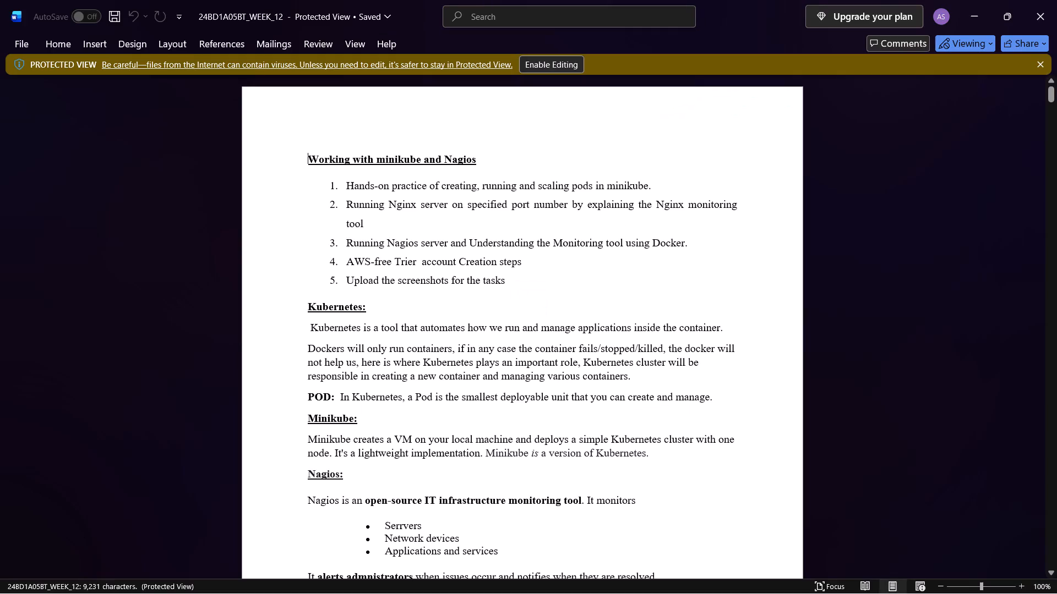
pyautogui.scroll(-7, 506, 444)
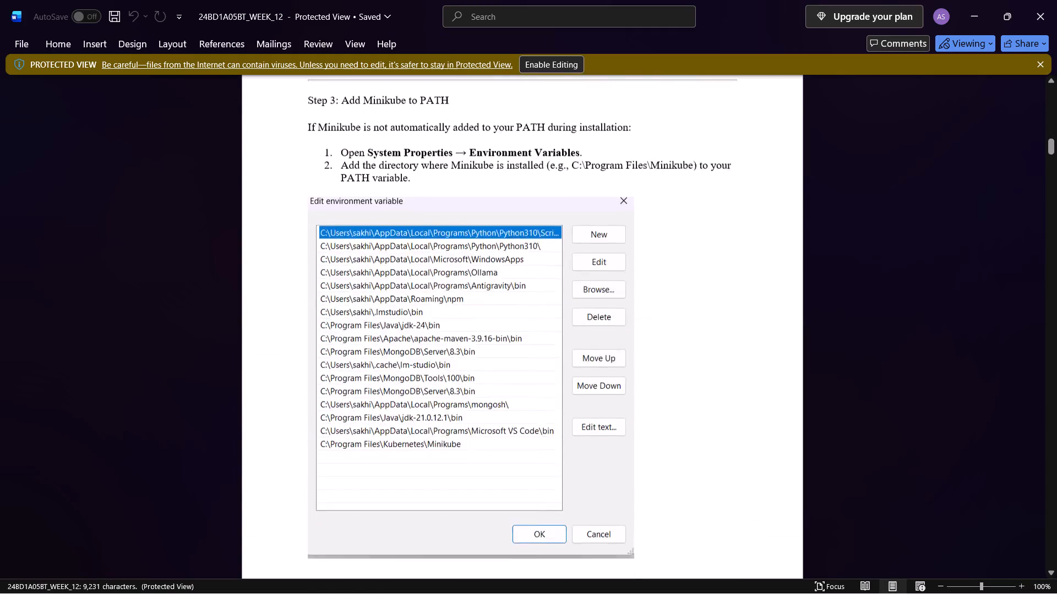
pyautogui.scroll(-11, 506, 444)
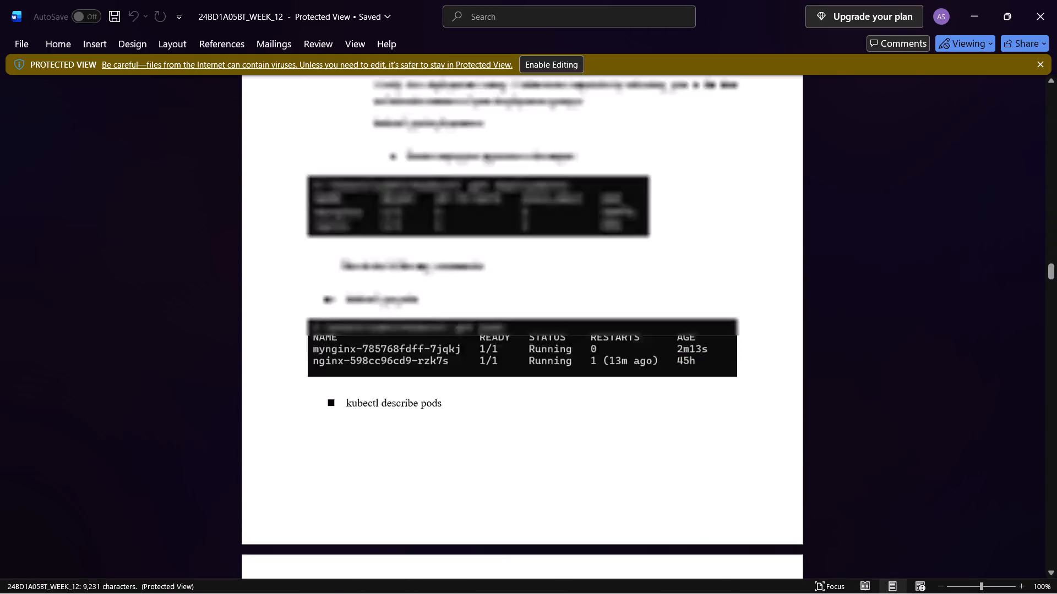
pyautogui.scroll(-11, 506, 444)
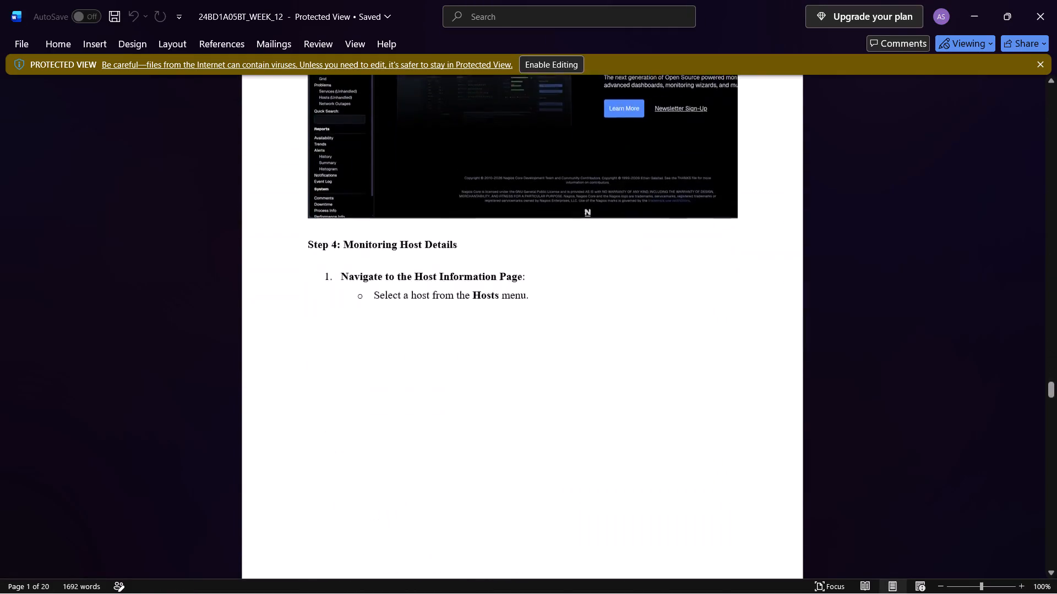
pyautogui.scroll(-11, 506, 444)
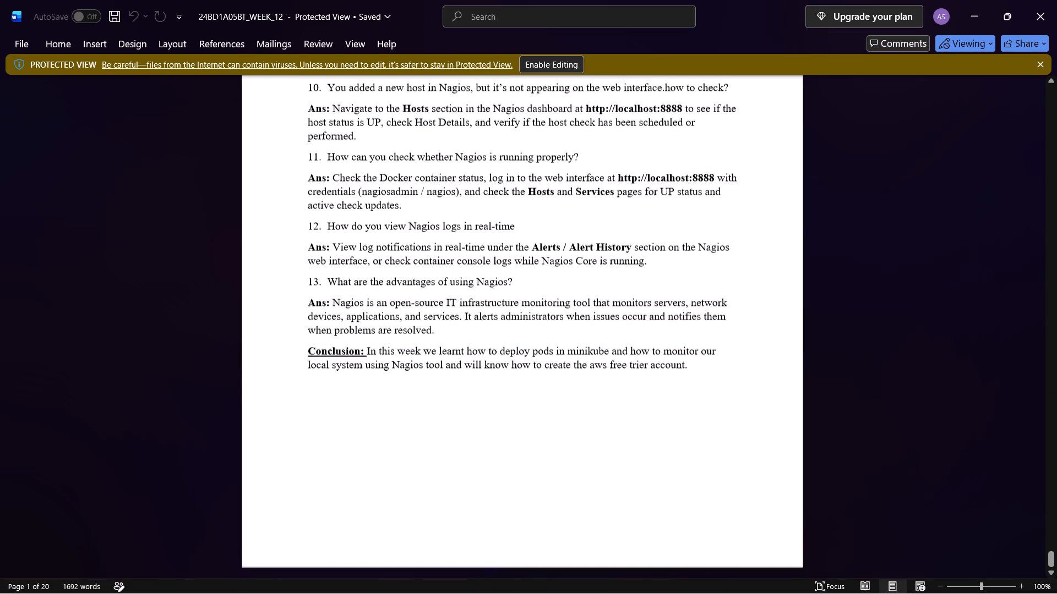
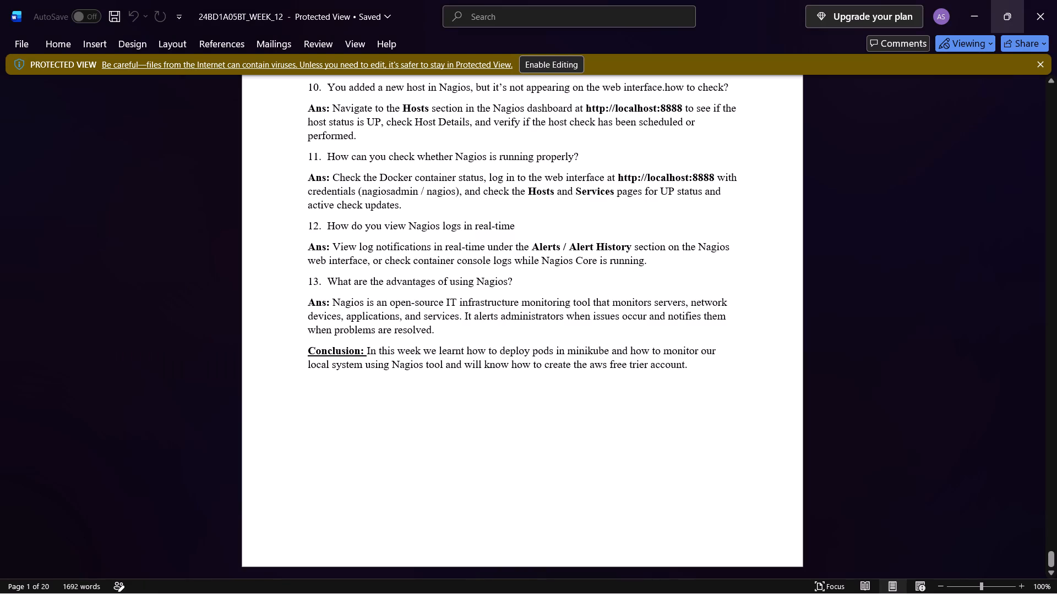
pyautogui.click(981, 9)
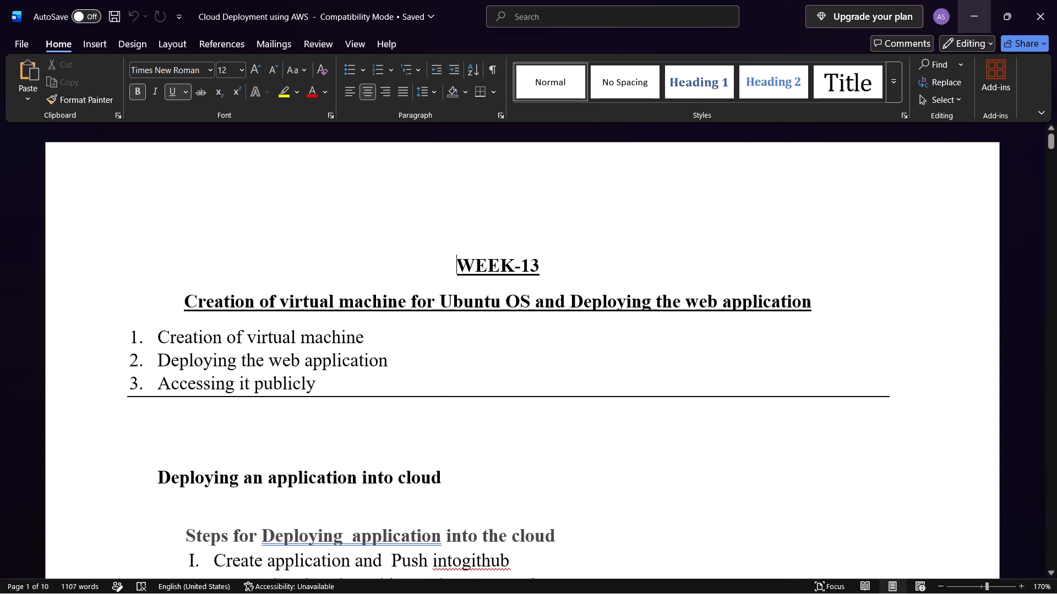
pyautogui.click(981, 9)
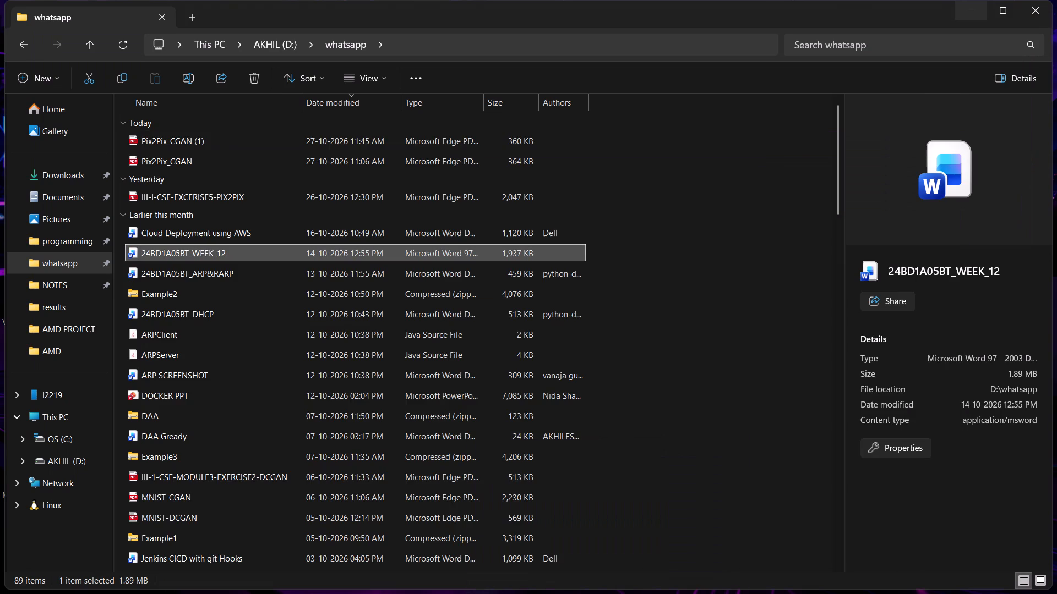
pyautogui.click(1033, 4)
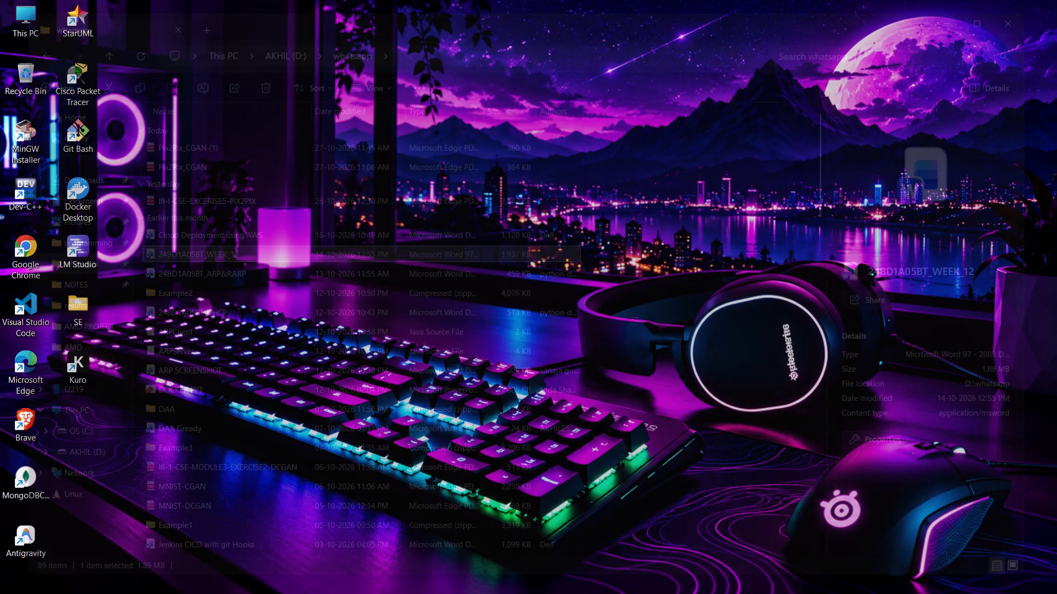
pyautogui.click(645, 188)
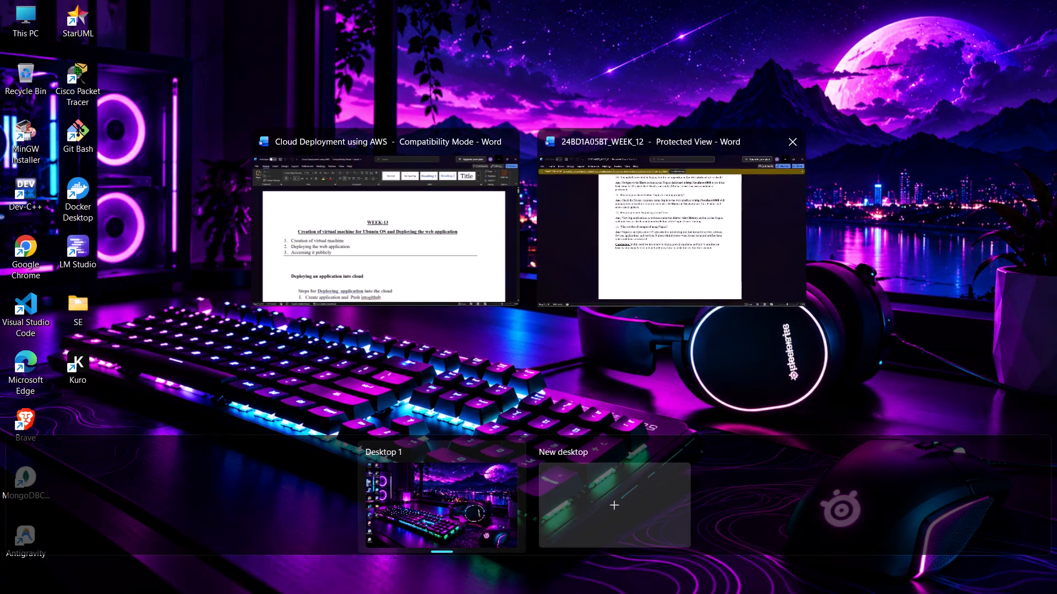
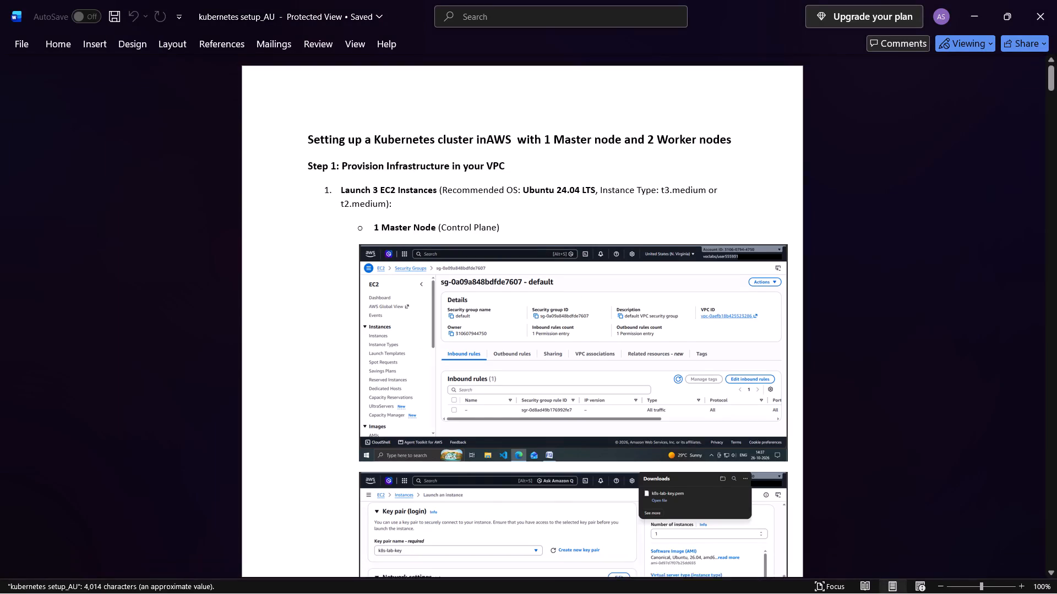
# Close the kubernetes setup_AU document.
pyautogui.click(269, 16)
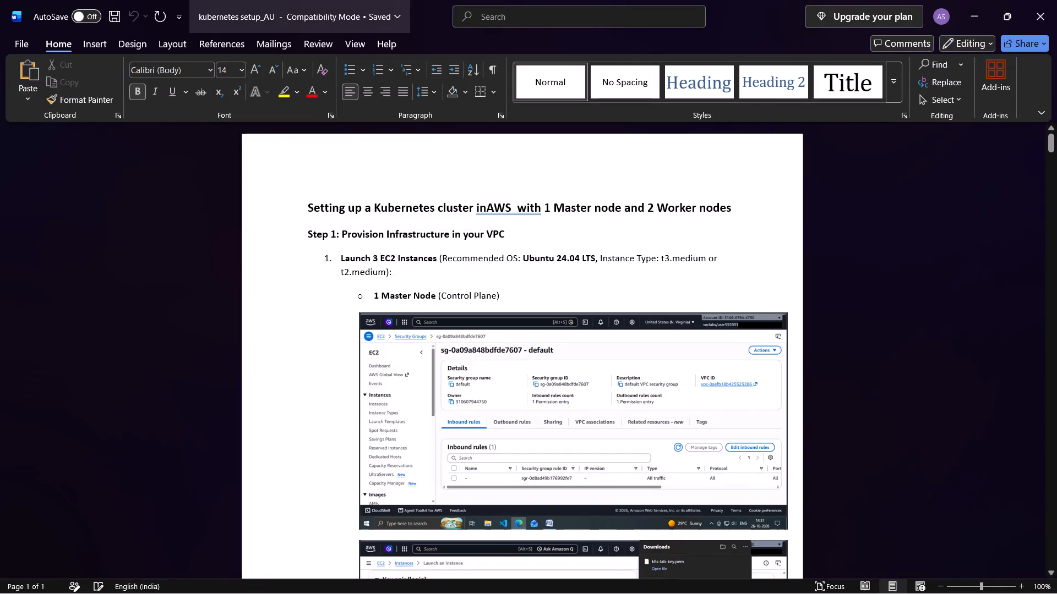
pyautogui.click(96, 394)
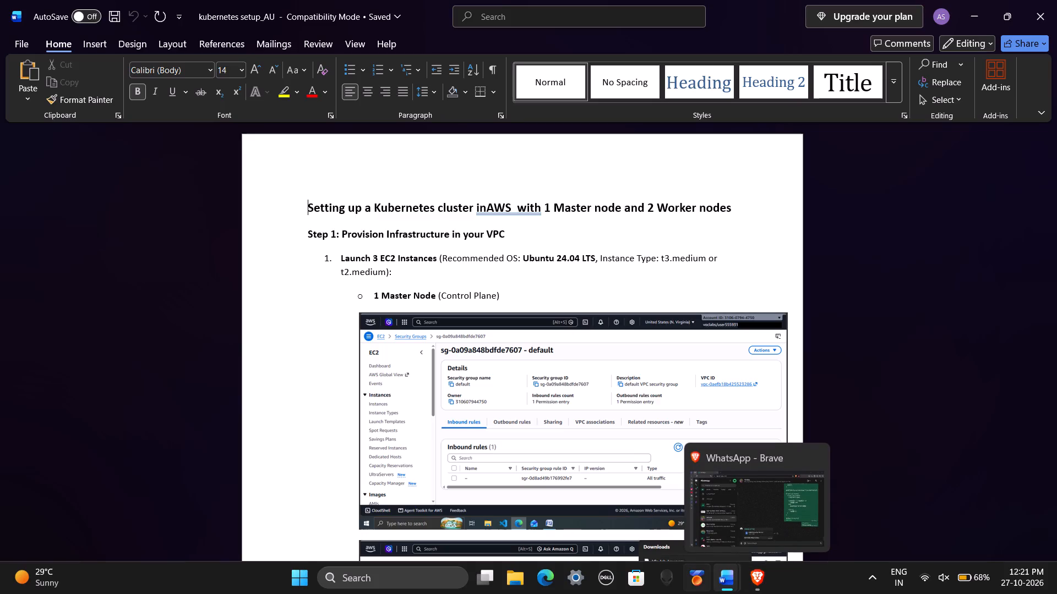
pyautogui.click(524, 576)
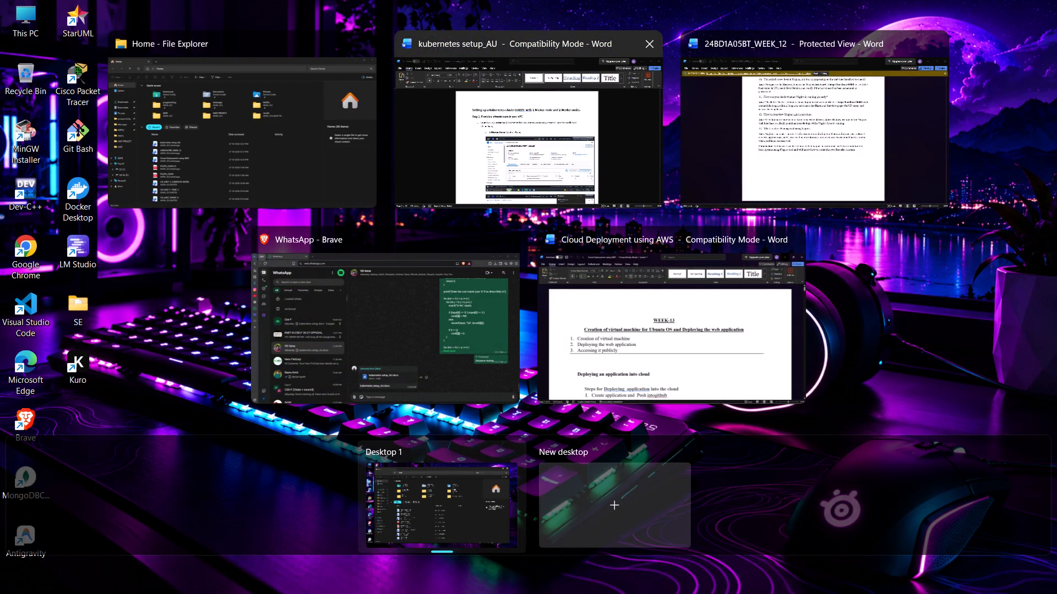
pyautogui.click(644, 43)
# In File Explorer's whatsapp folder, rename the kubernetes setup_AU document as WEEK_14_05BT.
pyautogui.click(382, 129)
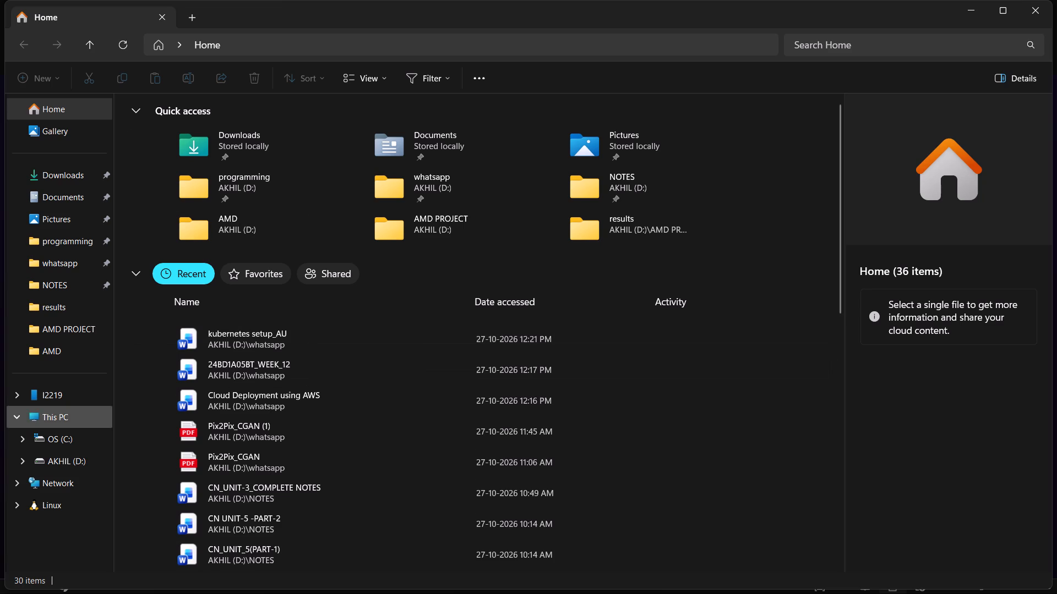
pyautogui.click(79, 258)
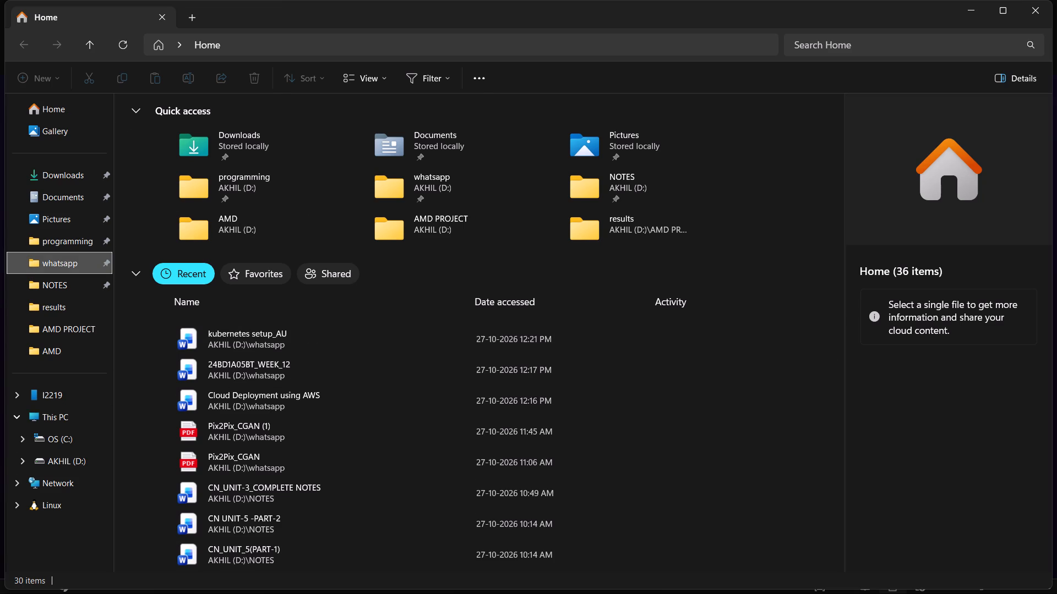
pyautogui.click(200, 134)
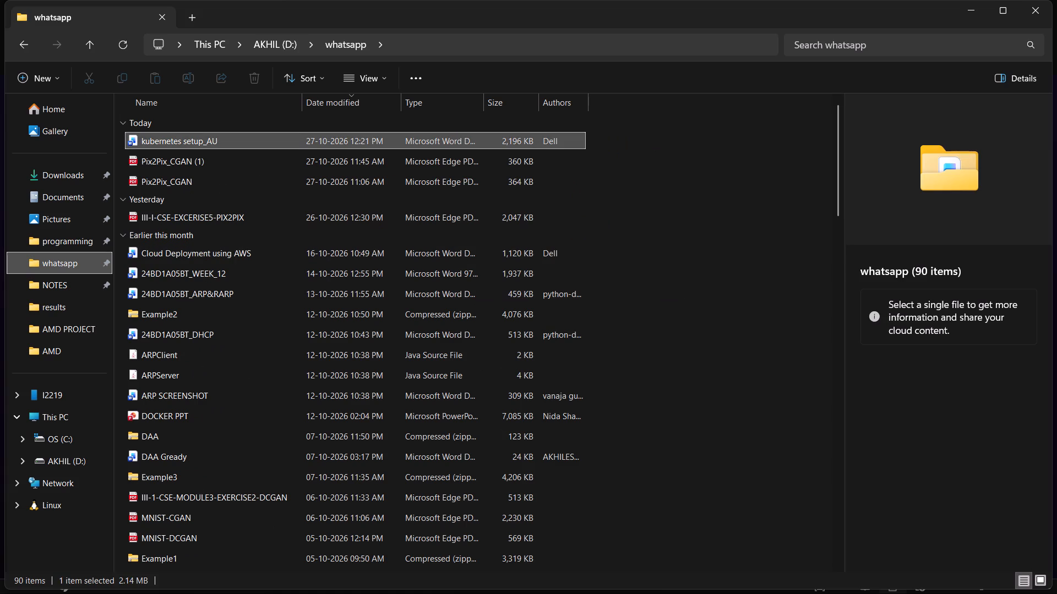
pyautogui.press('F2')
pyautogui.press('BackSpace')
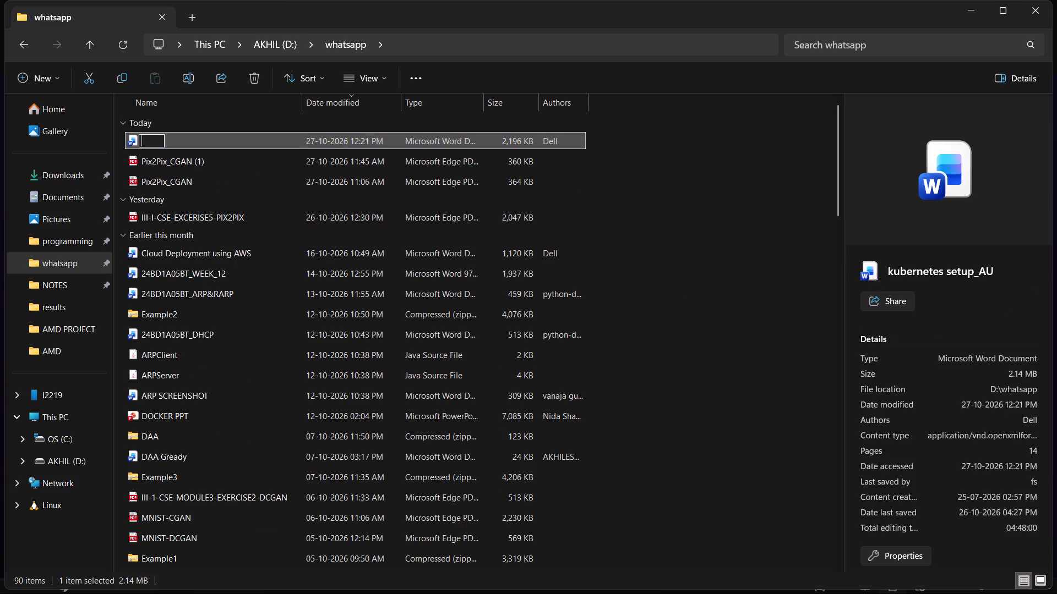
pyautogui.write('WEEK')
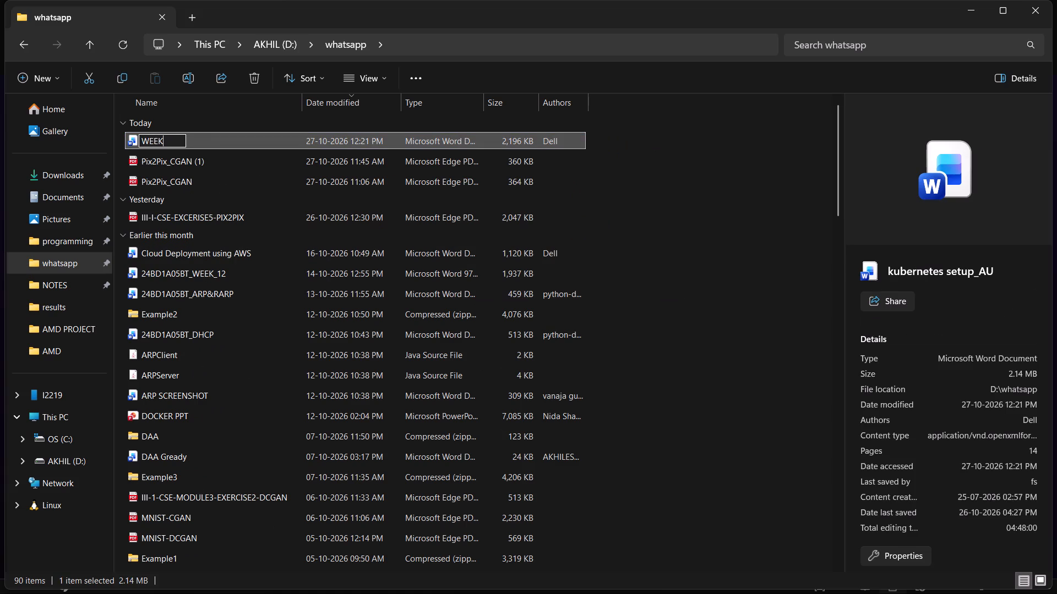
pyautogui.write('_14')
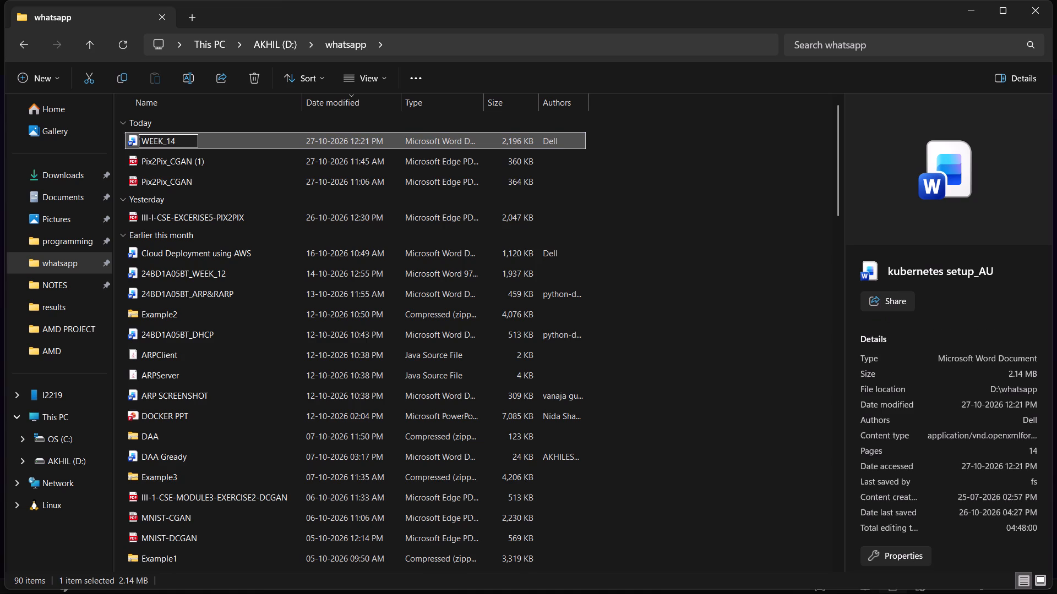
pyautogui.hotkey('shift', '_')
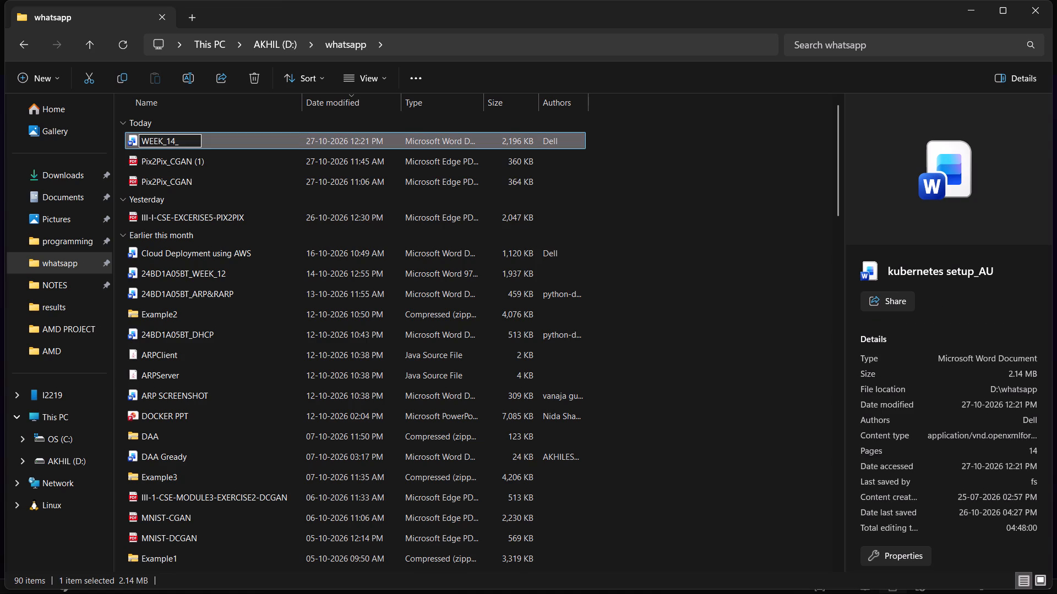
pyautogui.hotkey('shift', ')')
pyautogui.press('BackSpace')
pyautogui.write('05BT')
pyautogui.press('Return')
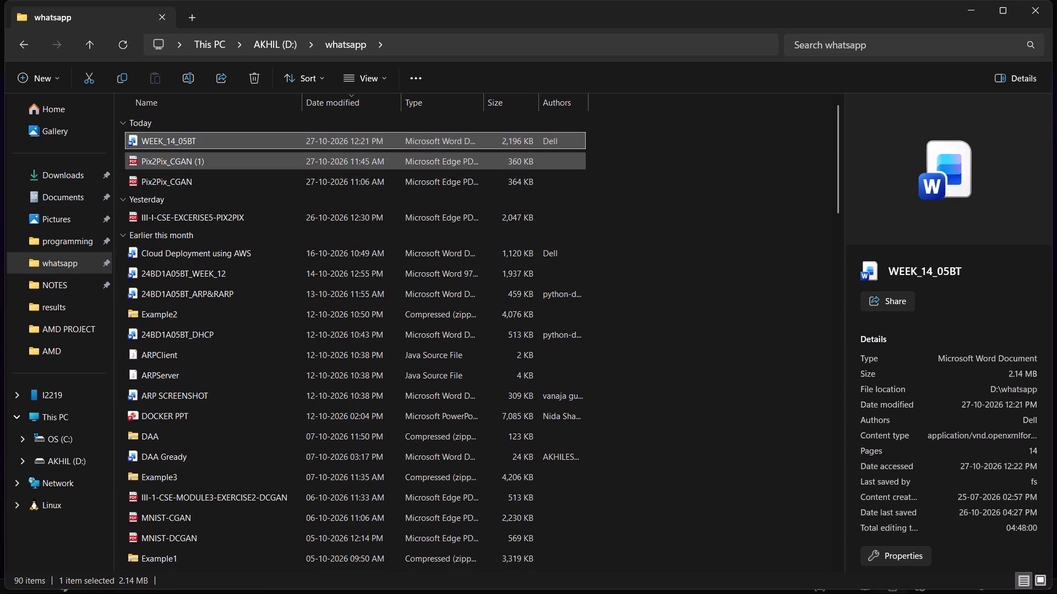
# Delete the Pix2Pix_CGAN PDF, the copy without the (1) suffix, from the whatsapp folder.
pyautogui.click(406, 179)
pyautogui.press('Delete')
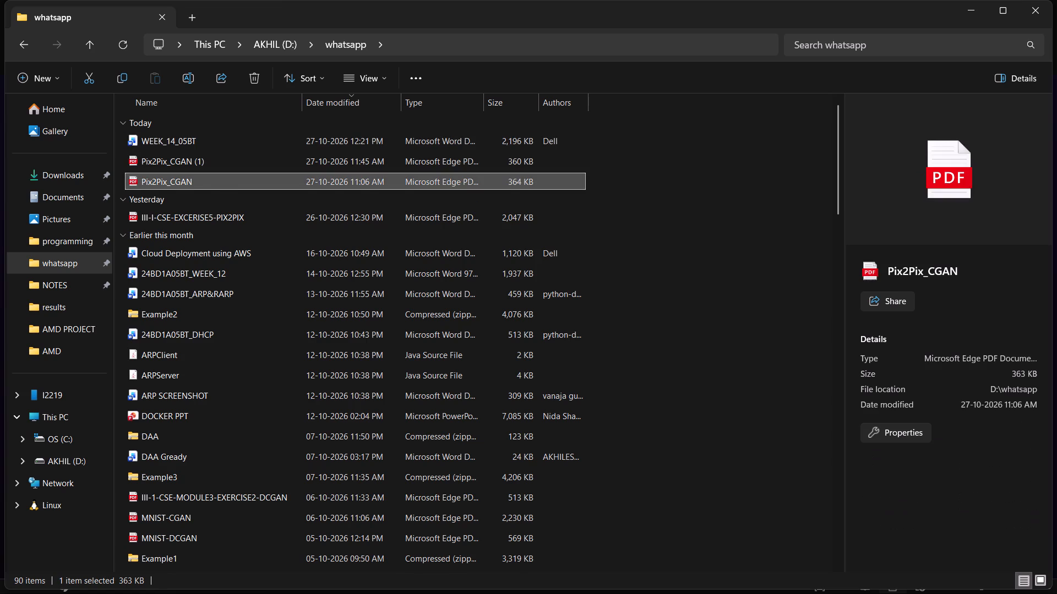
# Open the WEEK_14_05BT document and look through the Kubernetes setup, from node provisioning to the NodePort deployment and final pages.
pyautogui.click(285, 141)
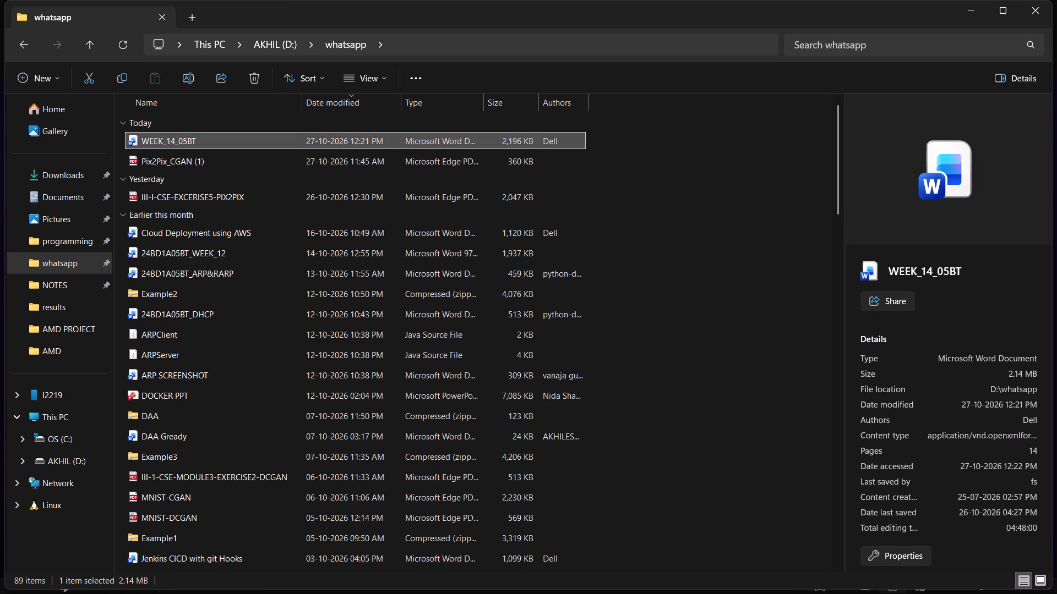
pyautogui.doubleClick(285, 141)
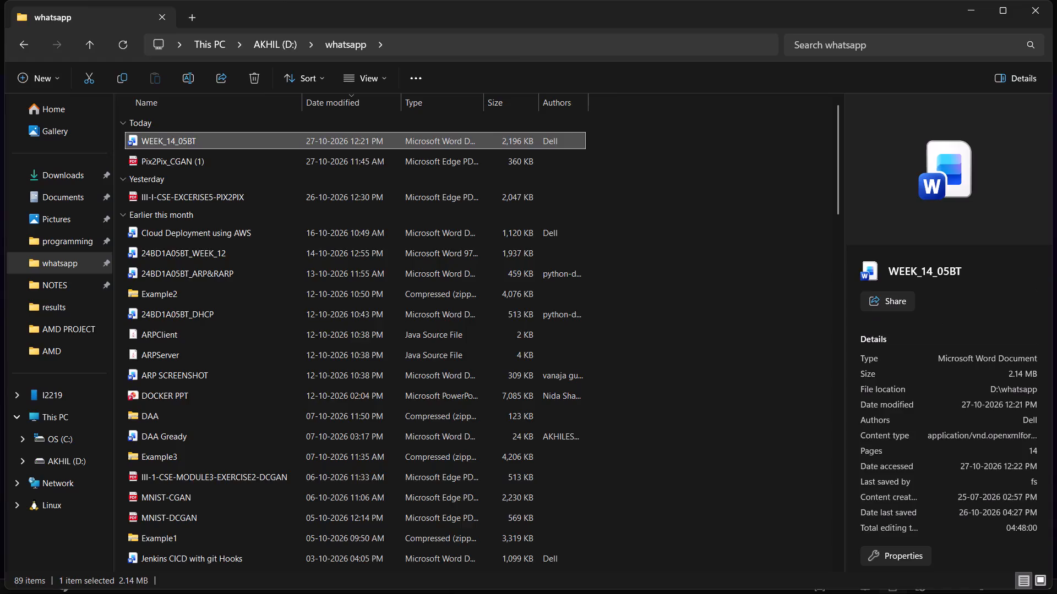
pyautogui.scroll(-2, 527, 375)
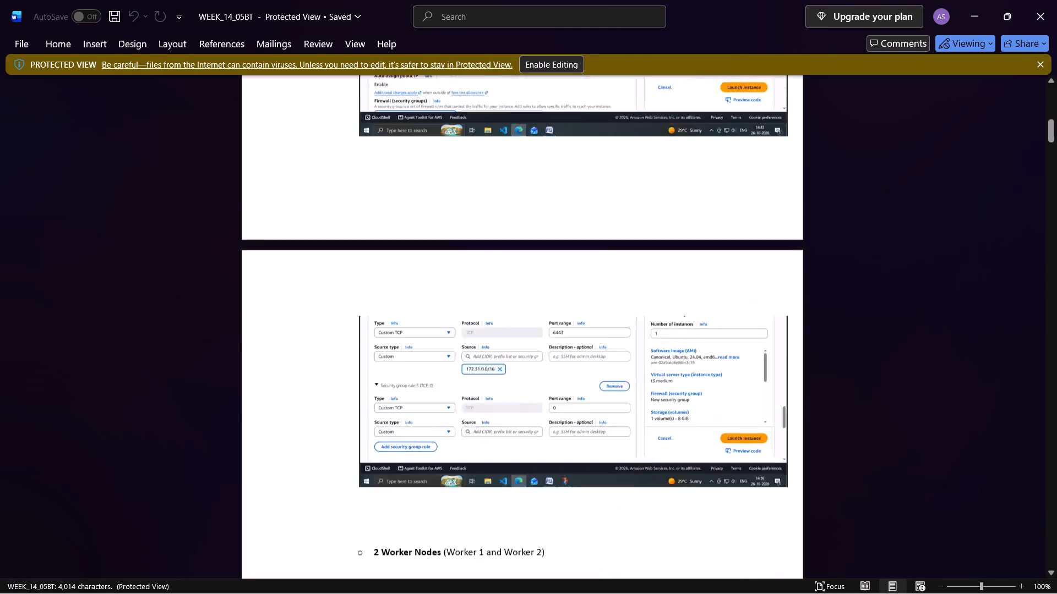
pyautogui.scroll(-8, 527, 375)
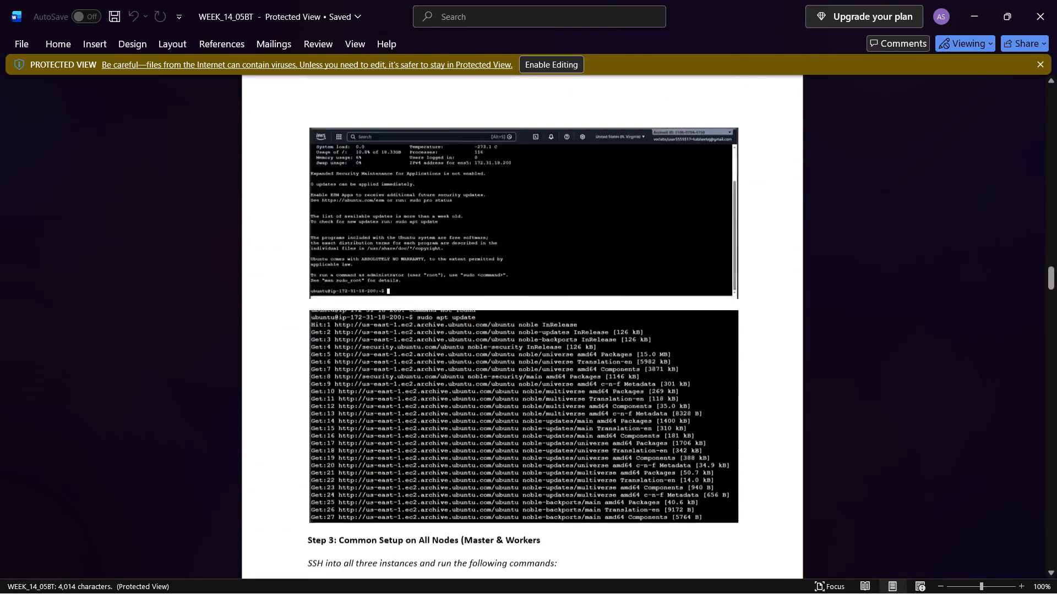
pyautogui.scroll(-8, 527, 375)
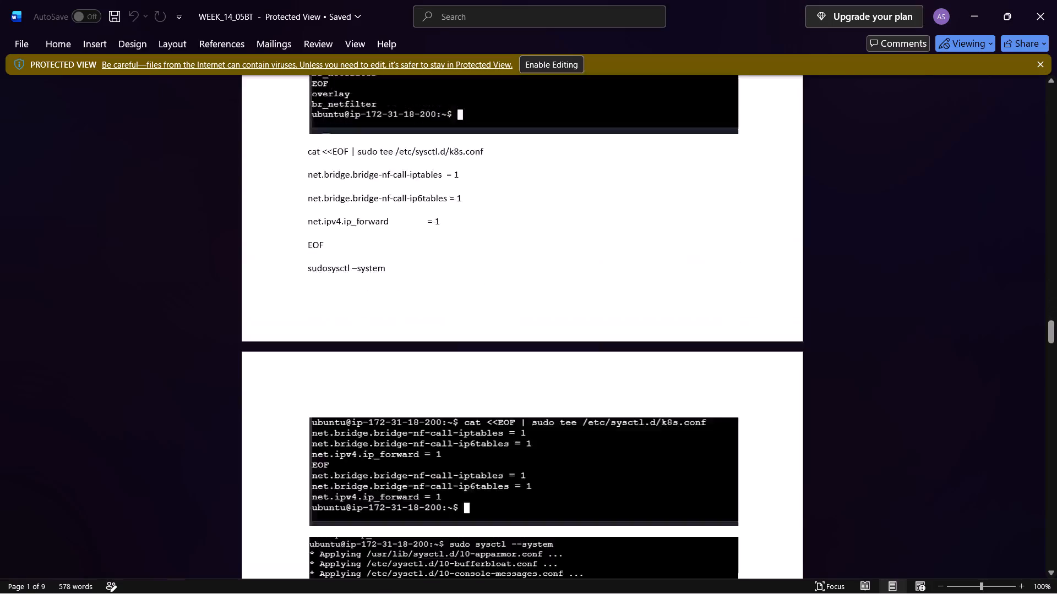
pyautogui.scroll(-8, 527, 375)
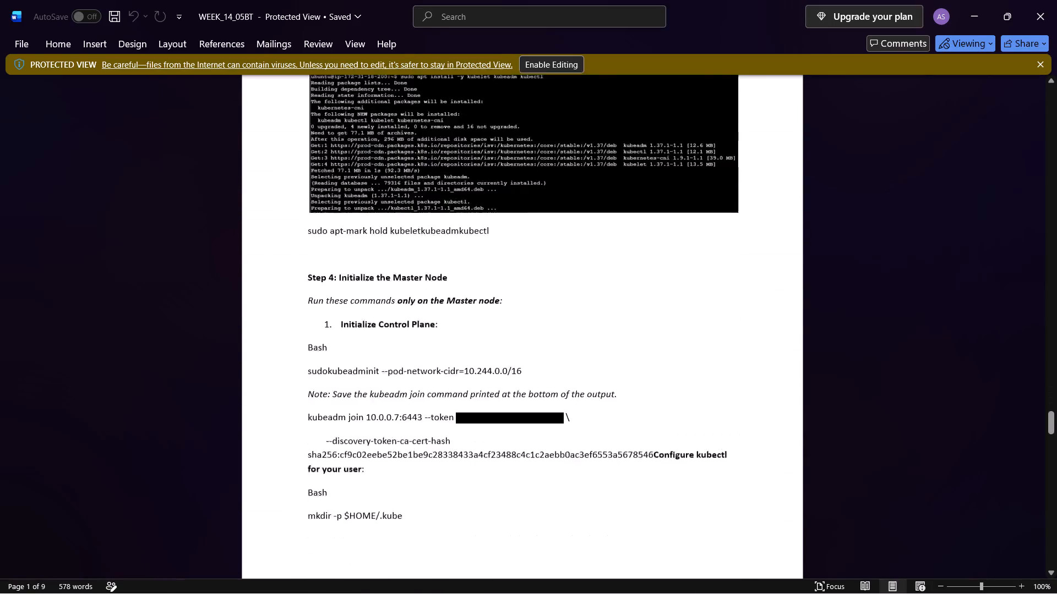
pyautogui.scroll(-8, 527, 375)
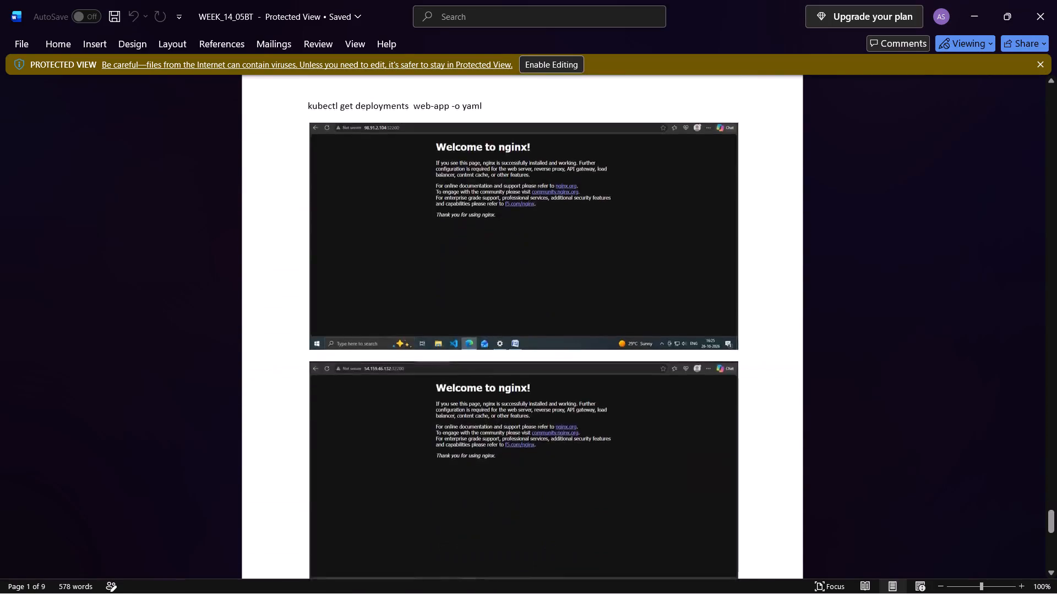
pyautogui.scroll(-4, 527, 375)
pyautogui.scroll(1, 527, 375)
pyautogui.scroll(-1, 527, 375)
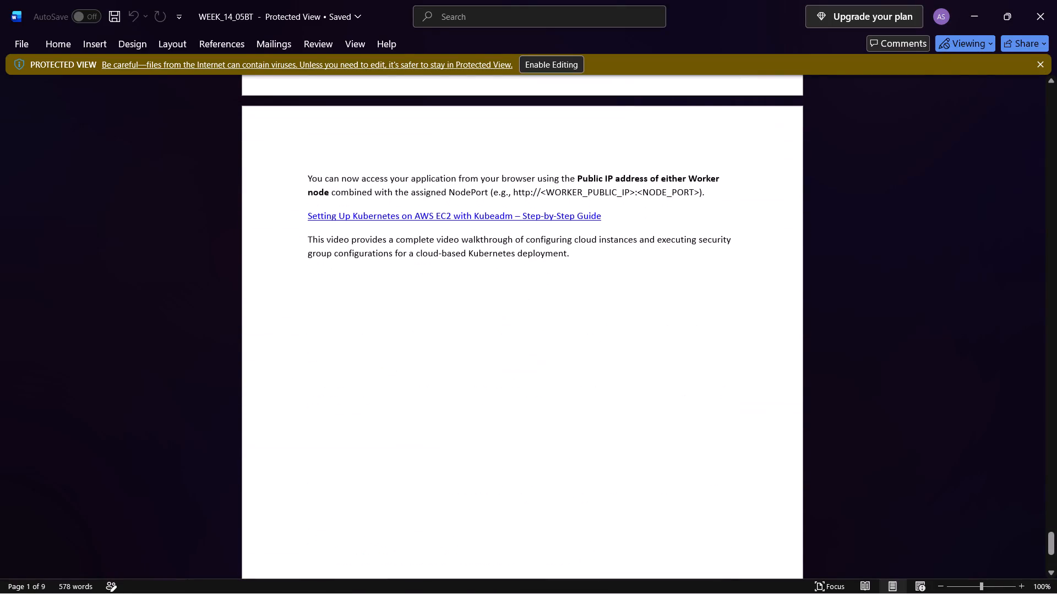
pyautogui.scroll(-10, 527, 375)
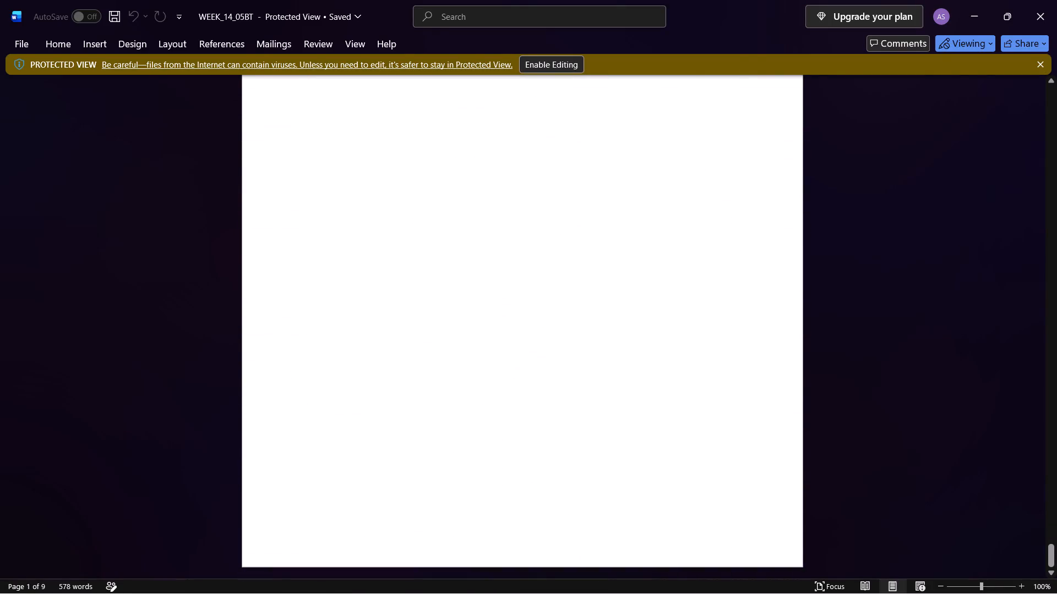
pyautogui.scroll(-2, 527, 375)
pyautogui.scroll(5, 527, 375)
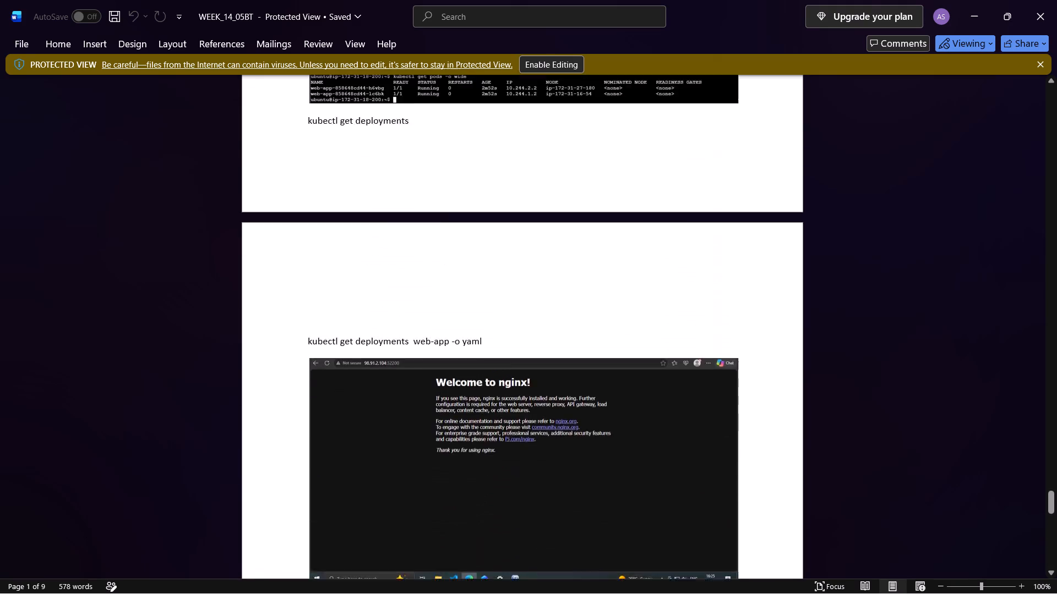
pyautogui.scroll(3, 527, 375)
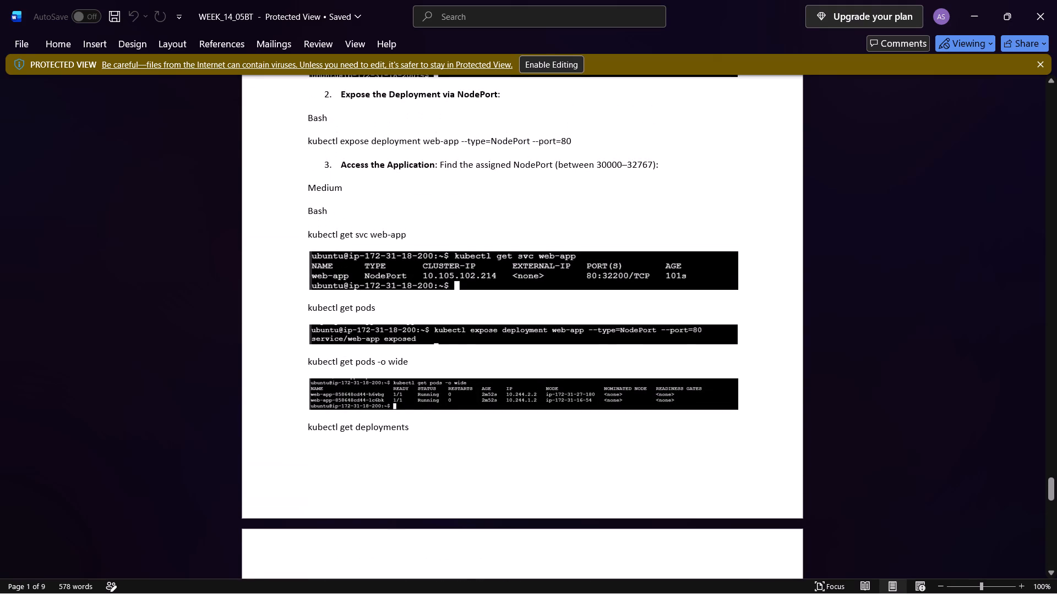
pyautogui.scroll(1, 527, 375)
pyautogui.scroll(-16, 527, 375)
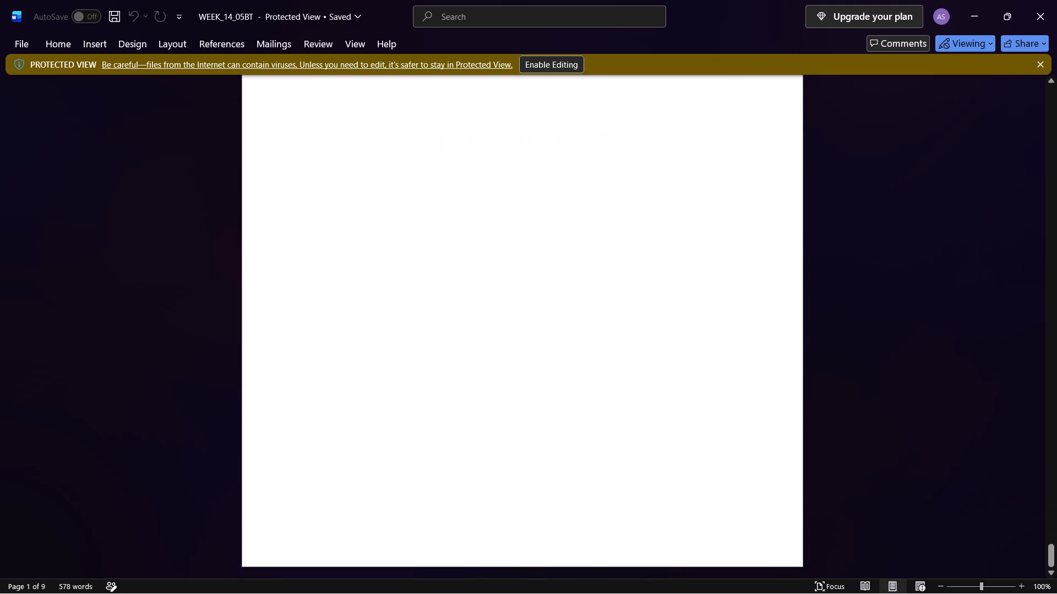
# Look back at the final page's text on accessing the application through a worker node's public IP address and NodePort.
pyautogui.scroll(2, 527, 375)
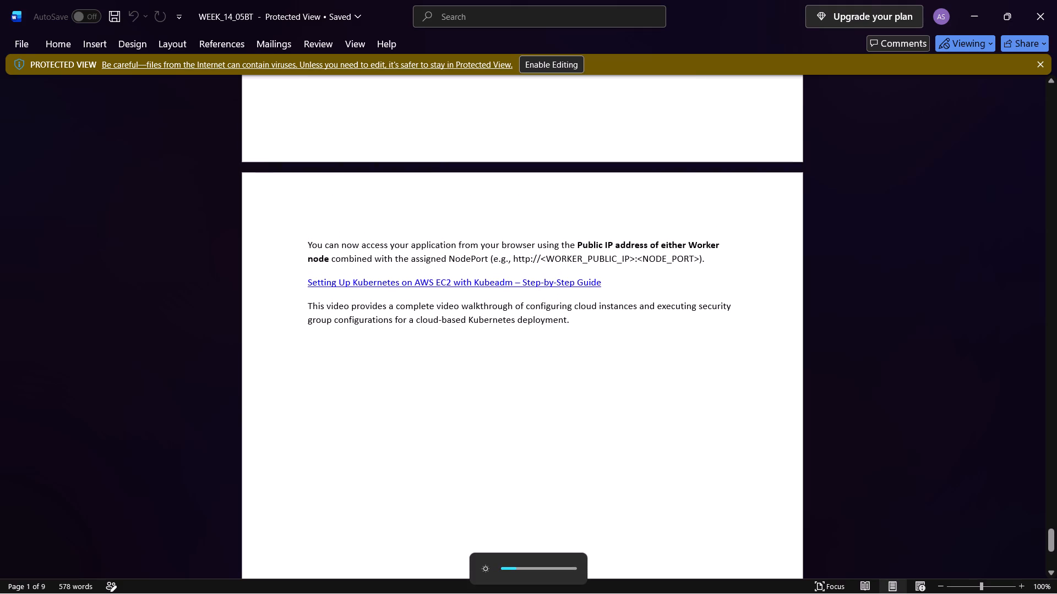
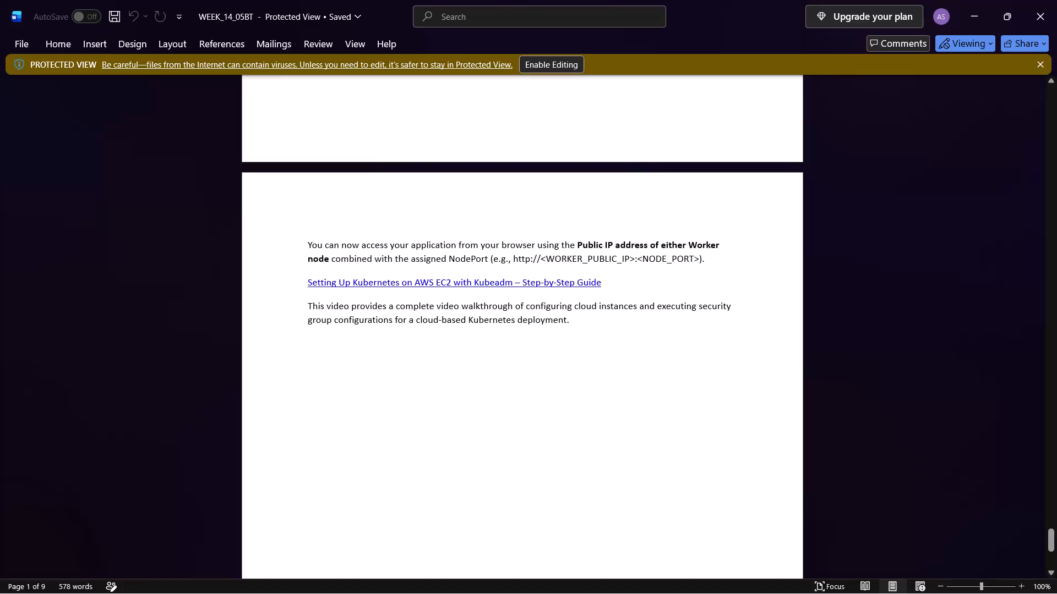
# Follow the "Setting Up Kubernetes on AWS EC2 with Kubeadm – Step-by-Step Guide" link, allow the hyperlink, view the video page and close the browser.
pyautogui.keyDown('ctrl'); pyautogui.click(522, 287); pyautogui.keyUp('ctrl')
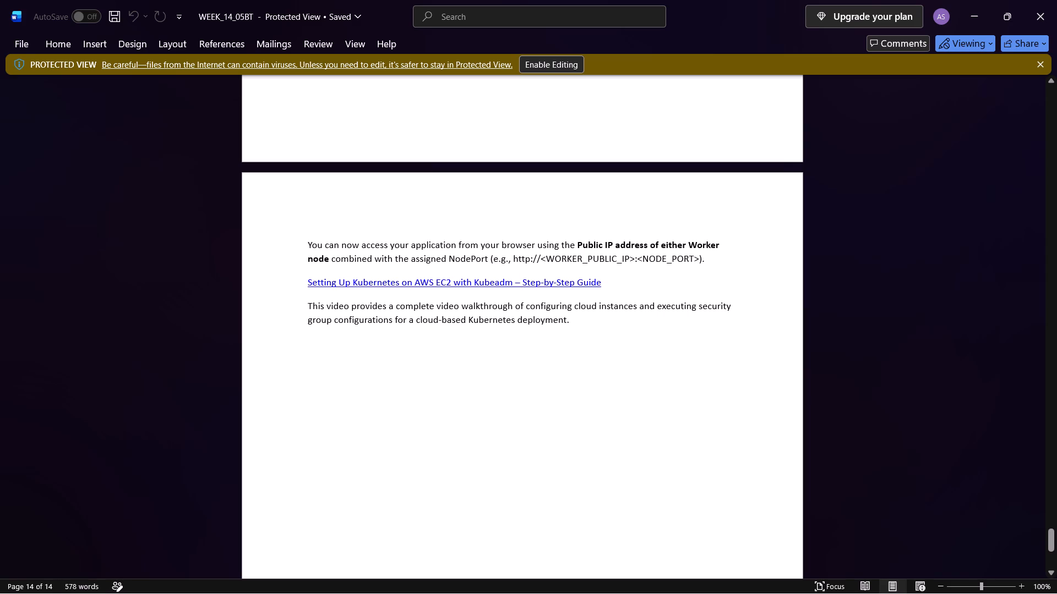
pyautogui.keyDown('ctrl'); pyautogui.click(504, 282); pyautogui.keyUp('ctrl')
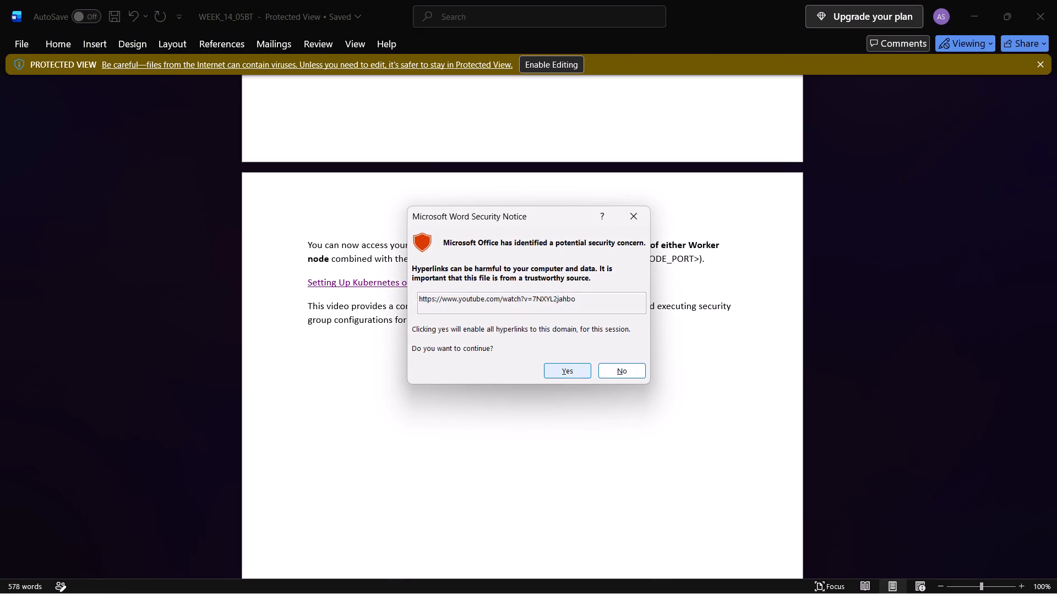
pyautogui.click(562, 370)
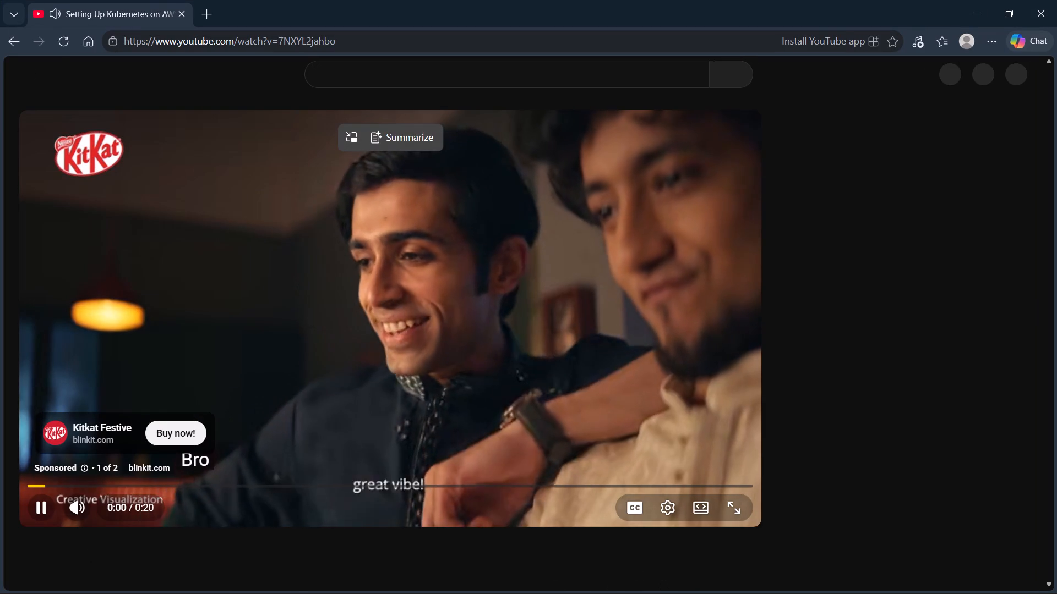
pyautogui.click(410, 317)
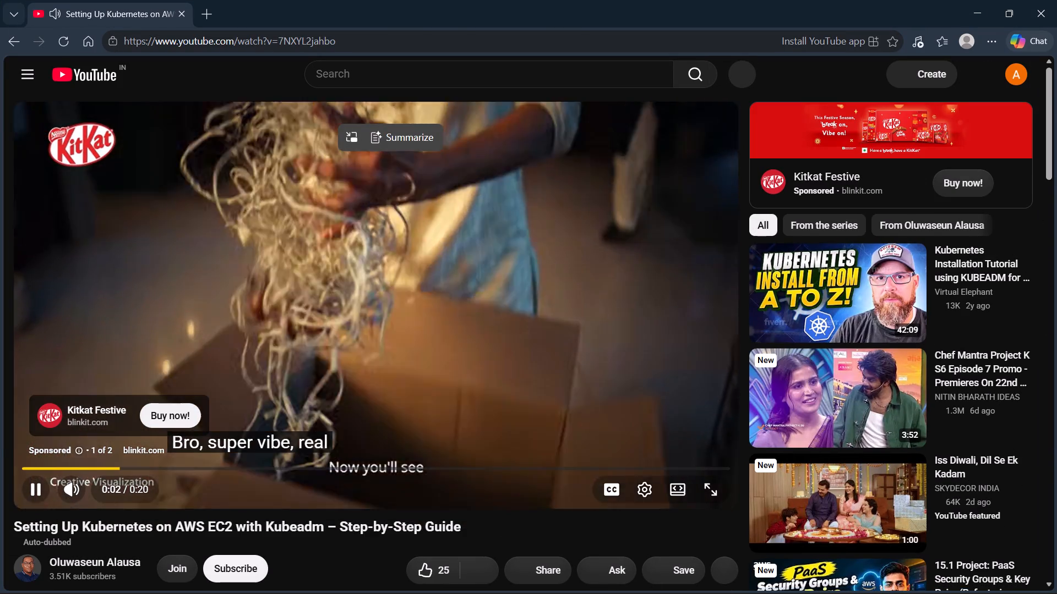
pyautogui.click(410, 317)
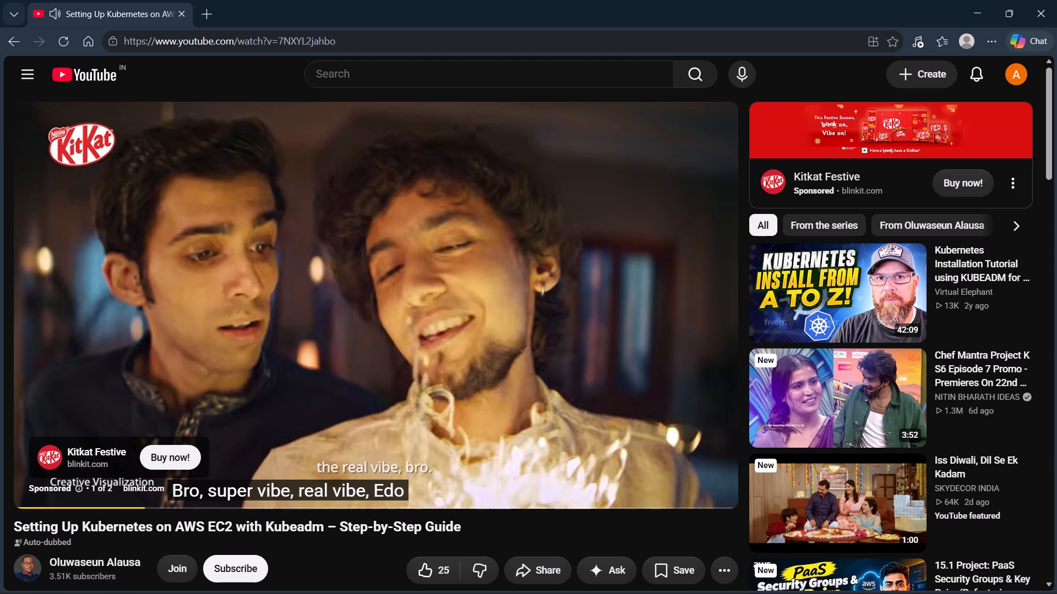
pyautogui.click(1052, 6)
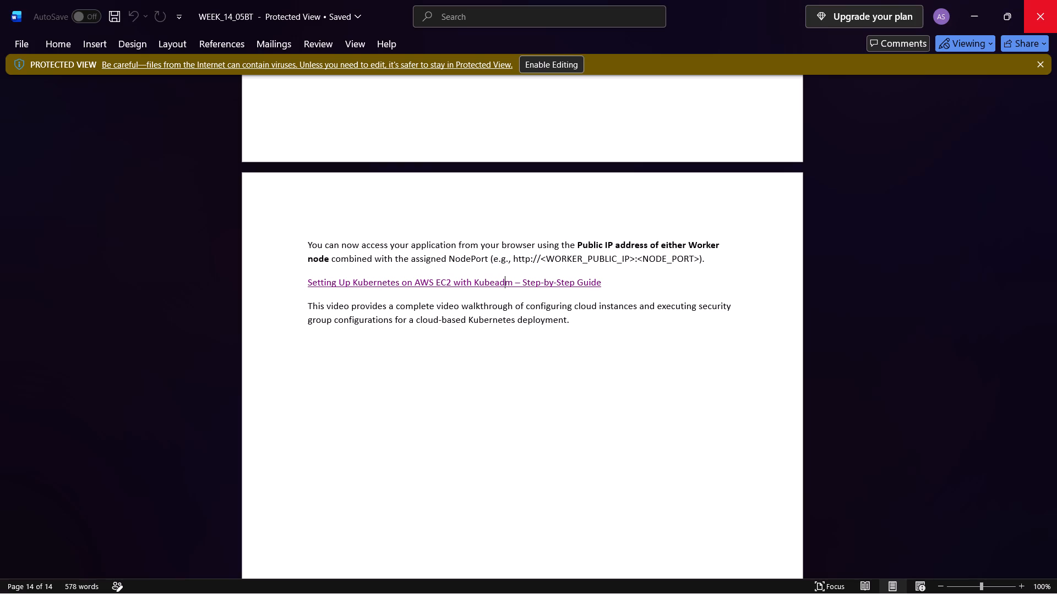
# Look back in the Word document at the nginx welcome page screenshot before the final page.
pyautogui.click(613, 402)
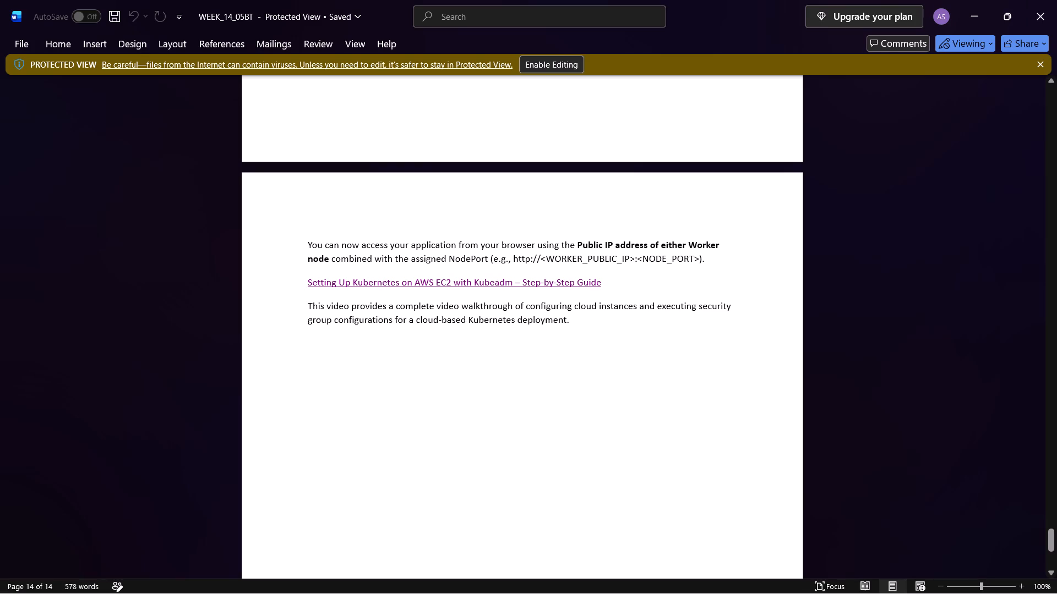
pyautogui.scroll(2, 613, 402)
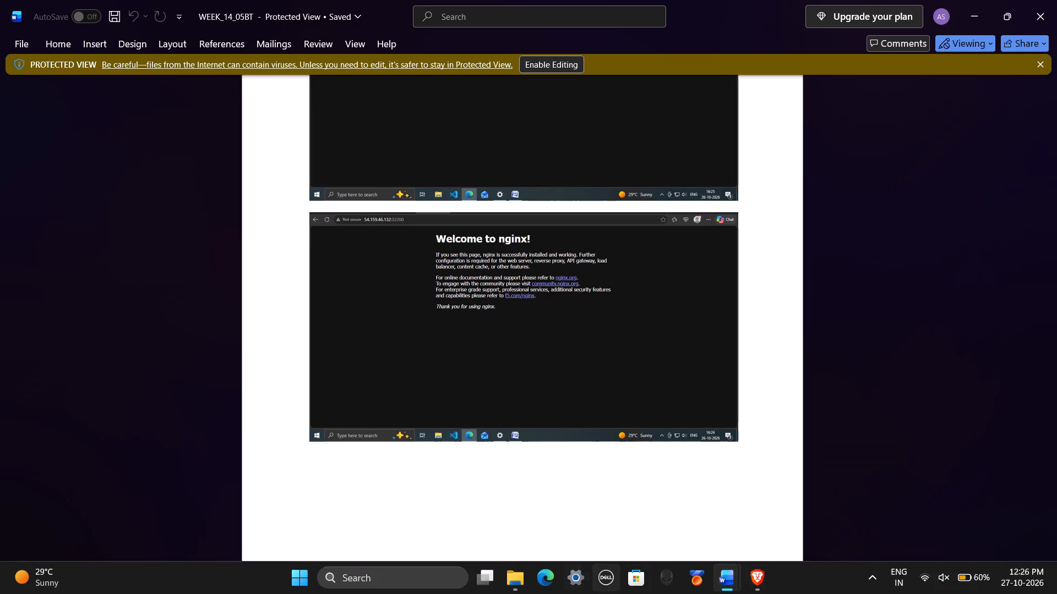
# Open Google Chrome with the orange "A" profile and go to the address 10.11.1.19.
pyautogui.click(422, 577)
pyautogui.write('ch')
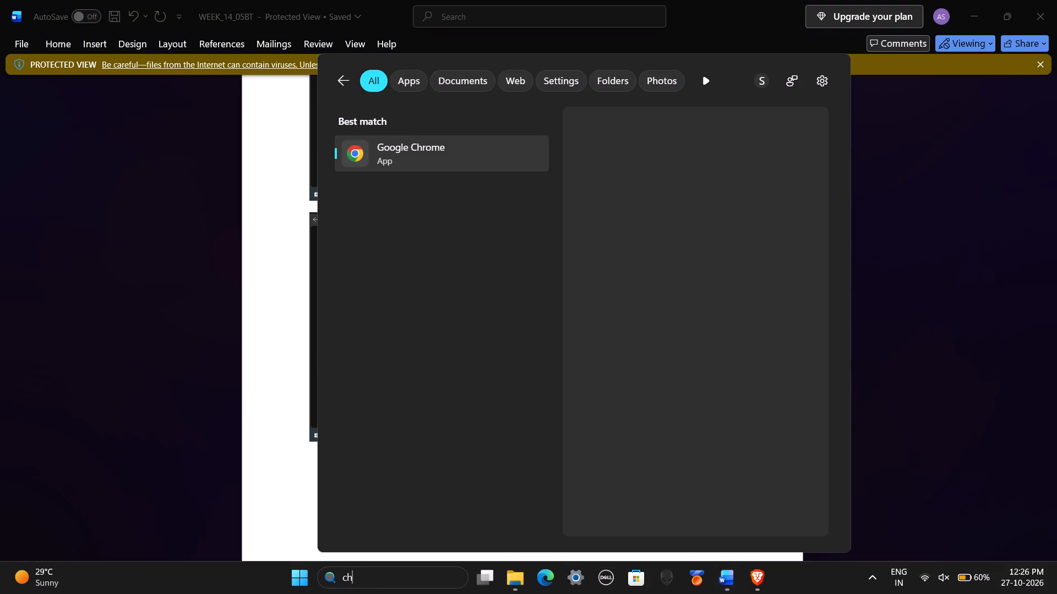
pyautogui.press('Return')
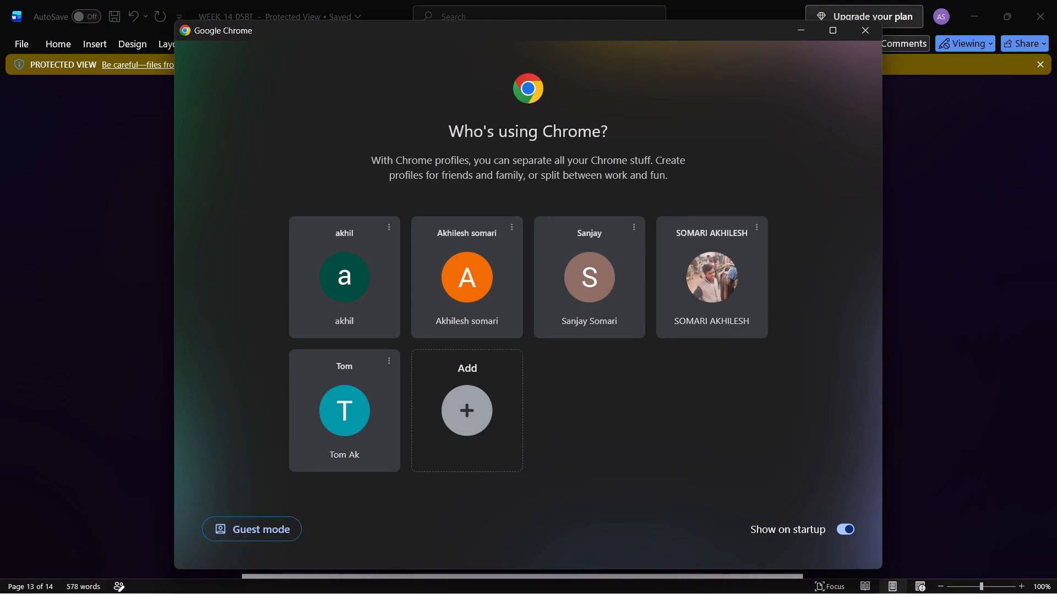
pyautogui.click(482, 285)
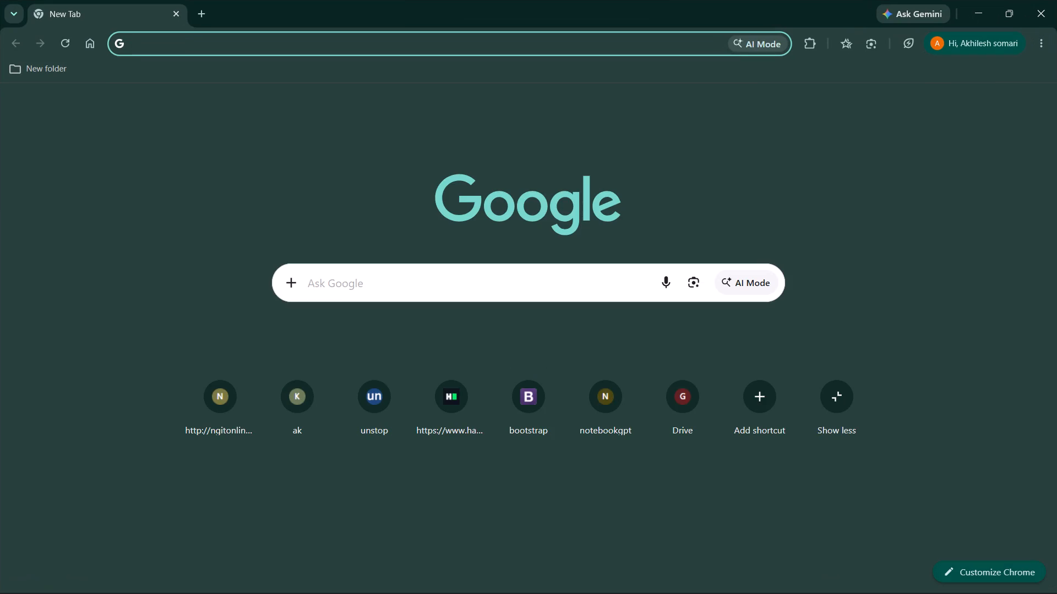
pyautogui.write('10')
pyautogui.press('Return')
# Bring up the available Wi-Fi networks and select WIFI407 for connection.
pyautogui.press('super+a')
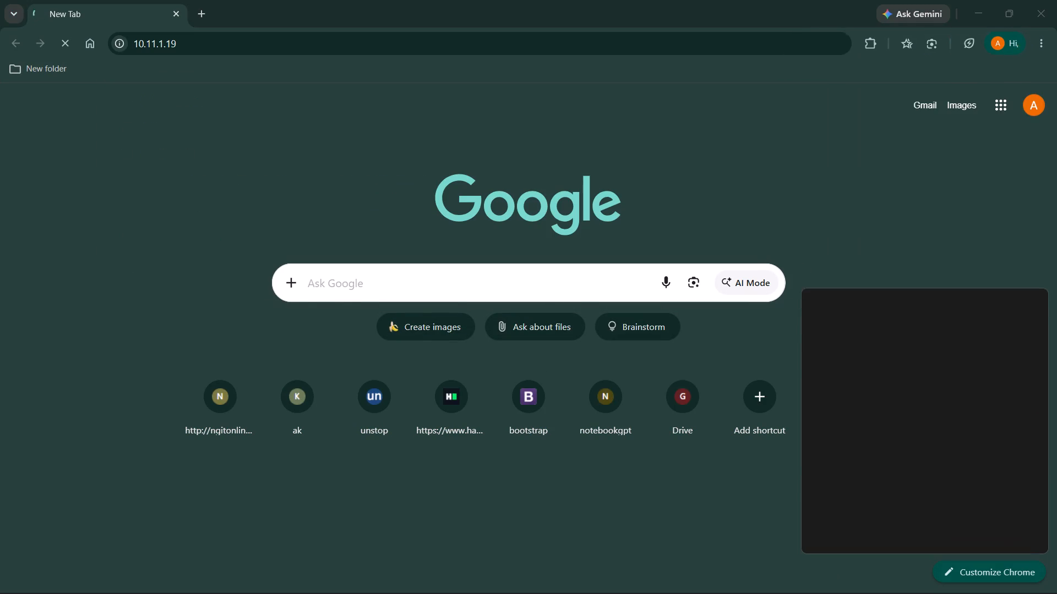
pyautogui.click(857, 315)
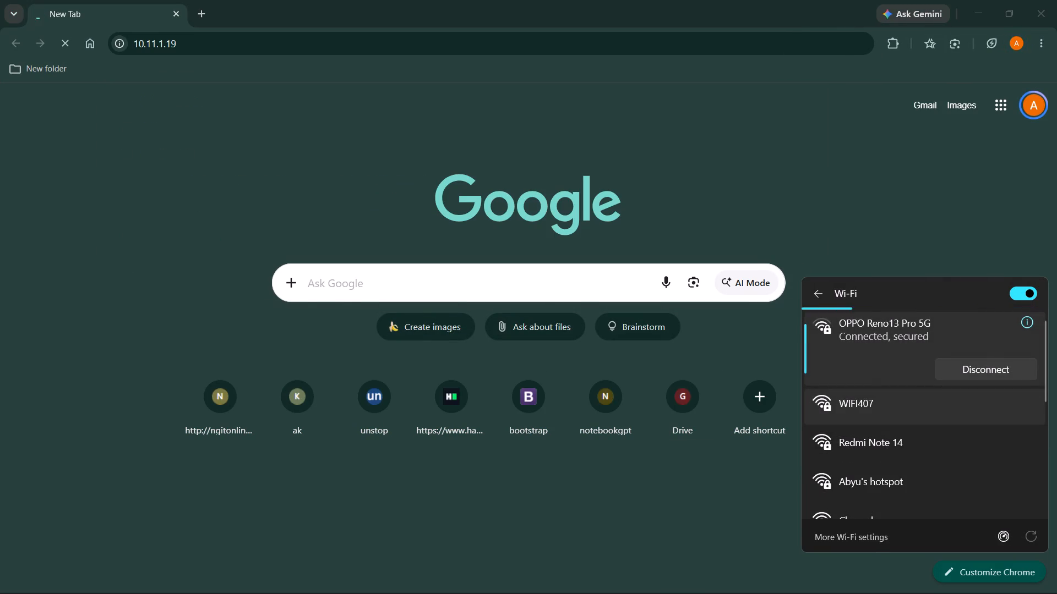
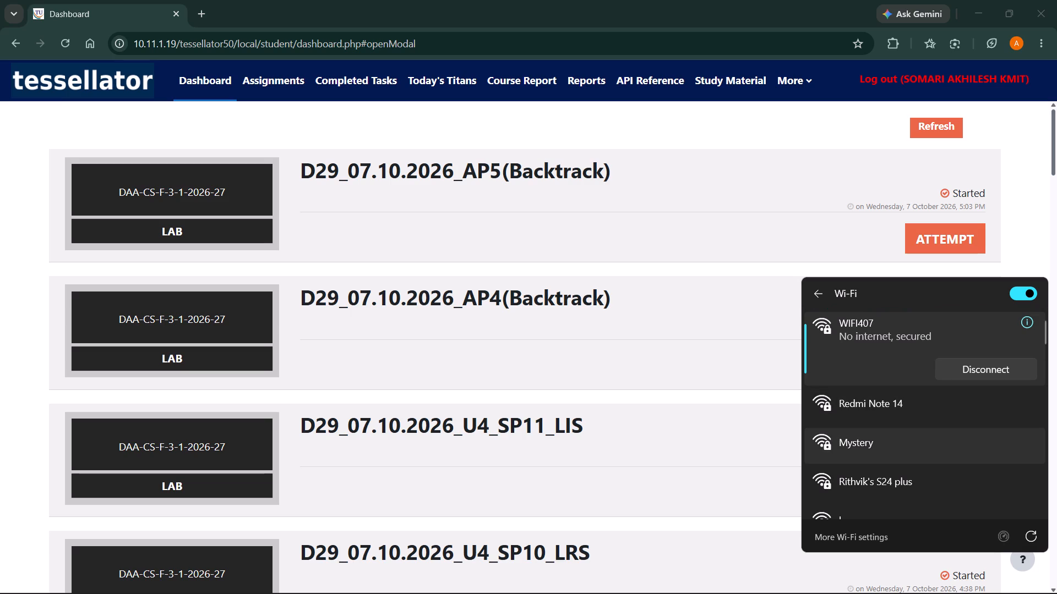
# Switch the Wi-Fi connection from WIFI407 to the S24 plus phone hotspot, keeping automatic connection enabled.
pyautogui.click(871, 468)
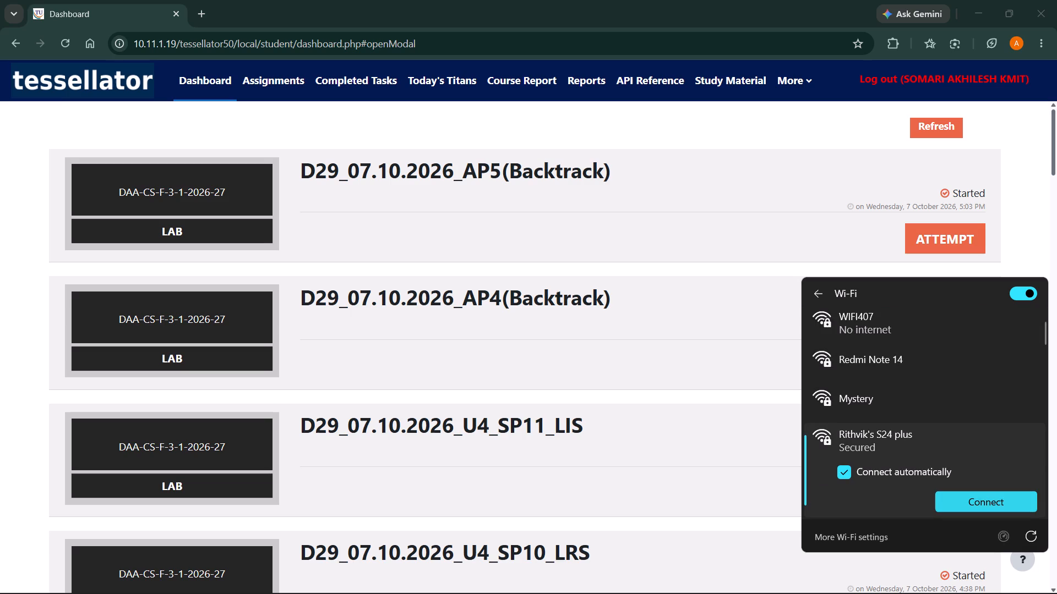
pyautogui.click(946, 496)
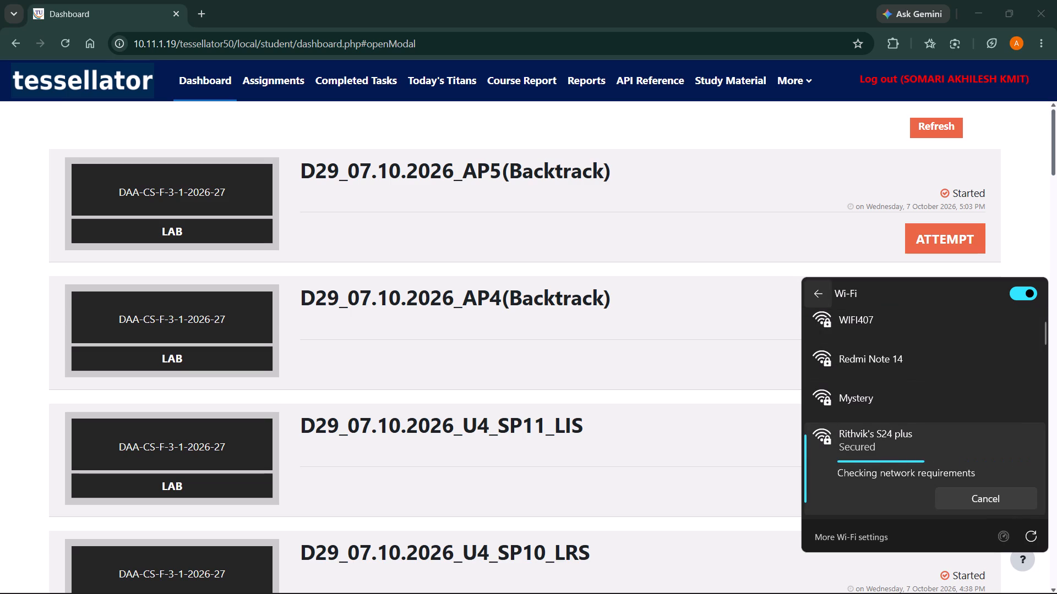
pyautogui.click(818, 291)
pyautogui.click(728, 294)
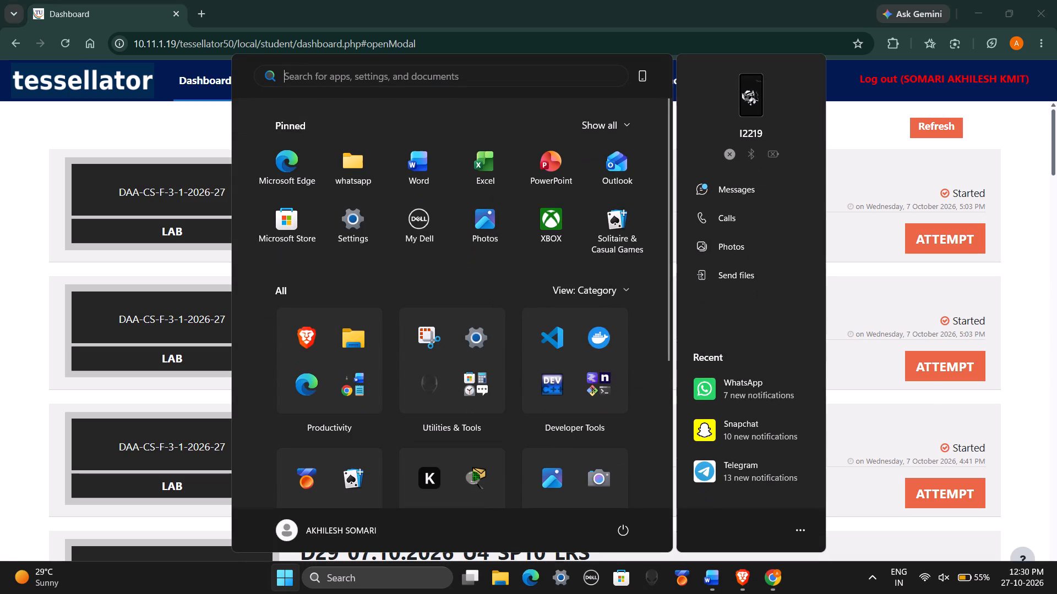
# Switch to the Brave browser and open WhatsApp Web in it.
pyautogui.click(314, 340)
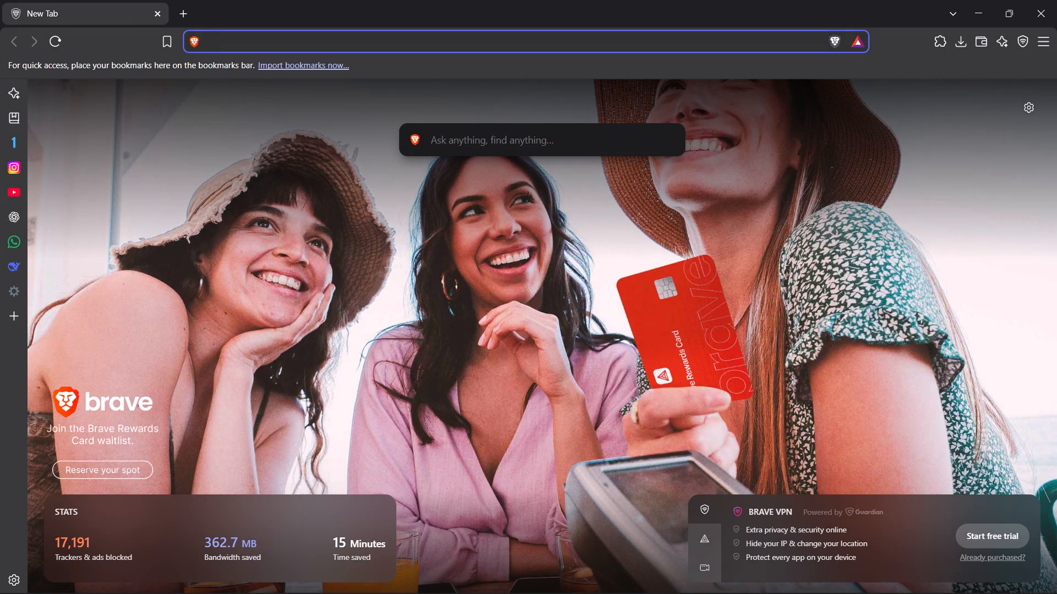
pyautogui.click(13, 236)
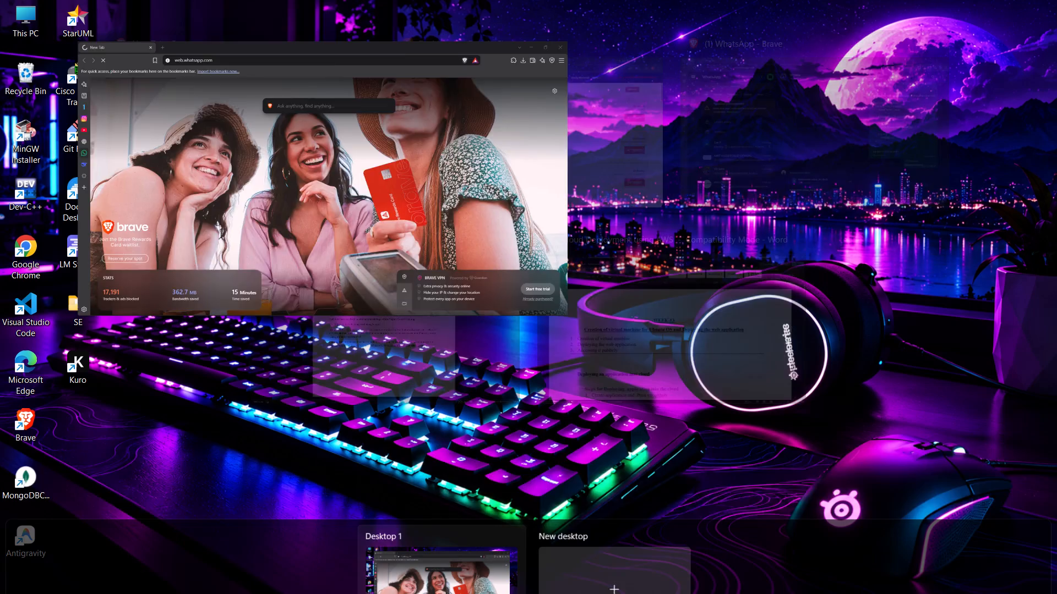
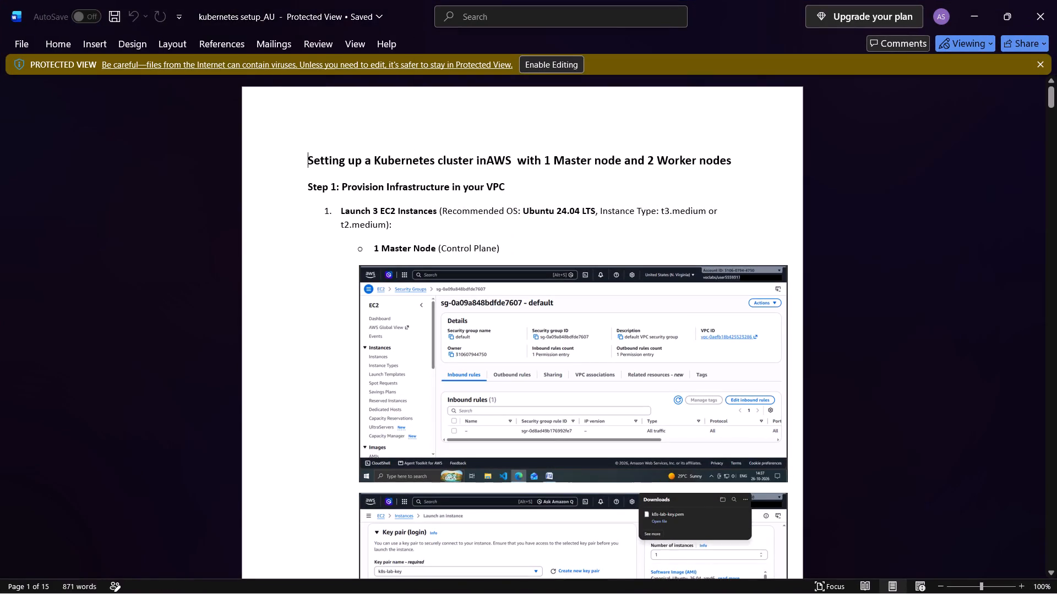
# Enable editing in the kubernetes setup_AU document and close it.
pyautogui.click(565, 58)
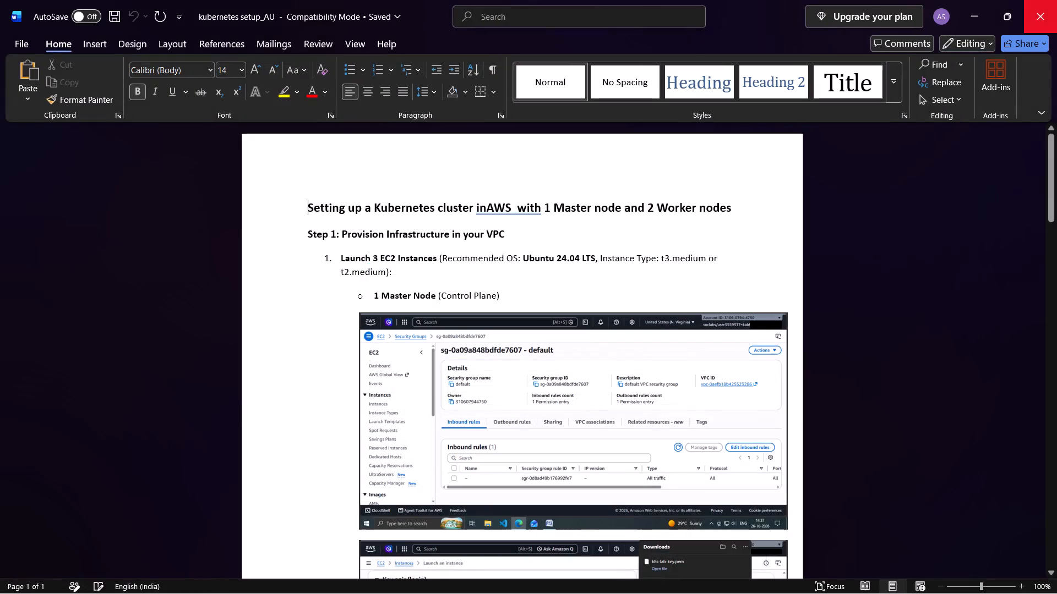
pyautogui.click(1027, 18)
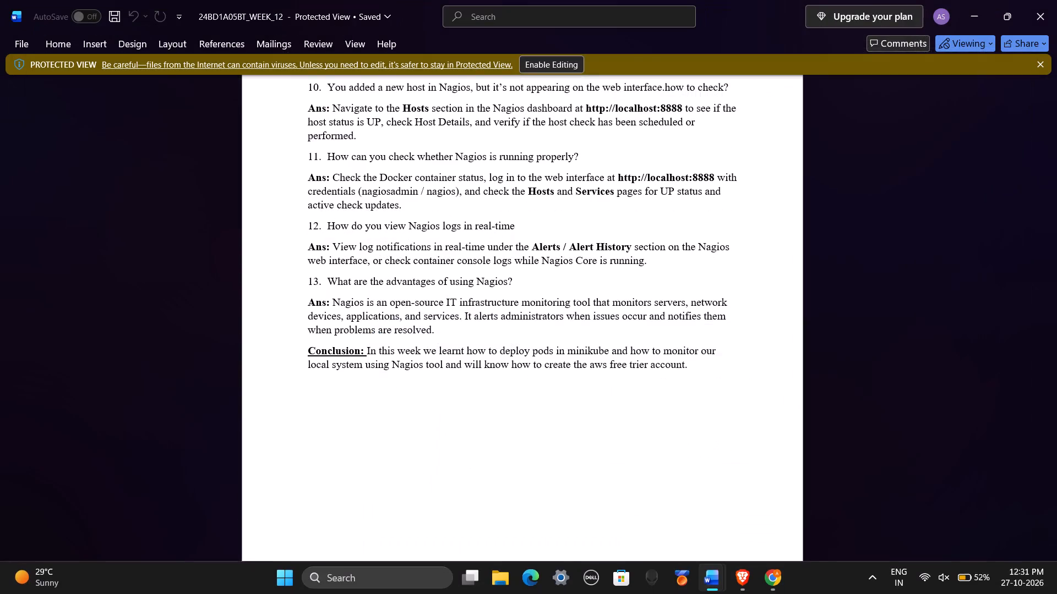
# Open the kubernetes setup_AU document from the whatsapp folder to check it, and close it.
pyautogui.click(501, 582)
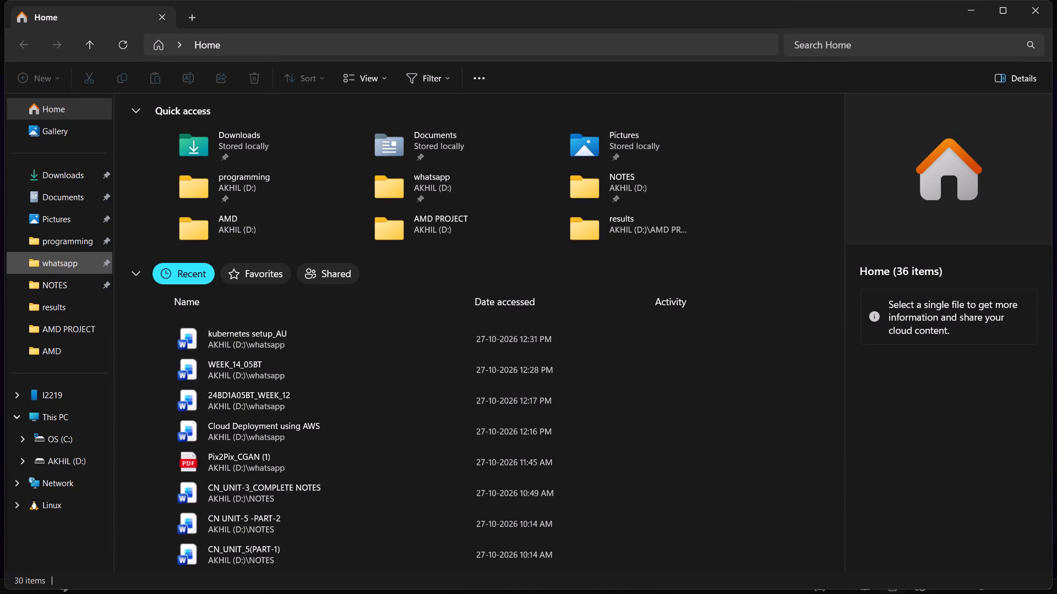
pyautogui.click(77, 260)
pyautogui.doubleClick(234, 142)
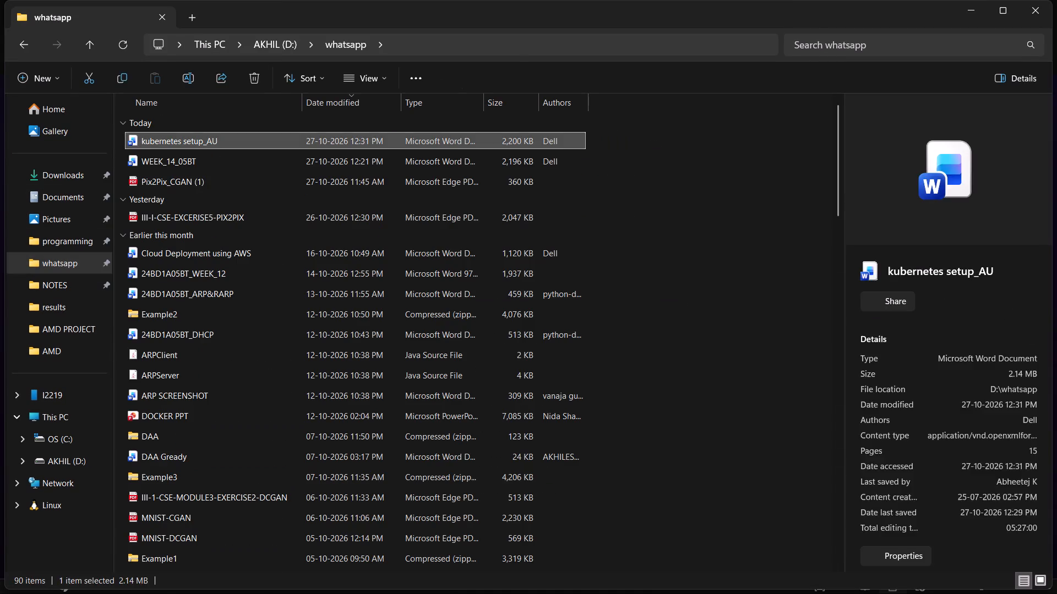
pyautogui.click(1038, 1)
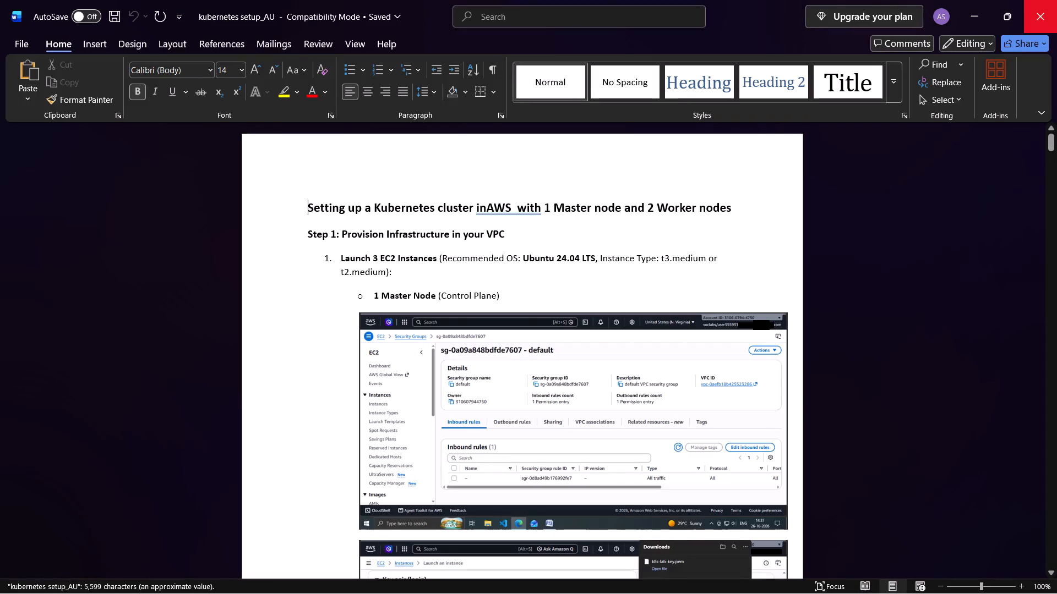
# Delete the WEEK_14_05BT document from the whatsapp folder.
pyautogui.hotkey('alt', 'Tab')
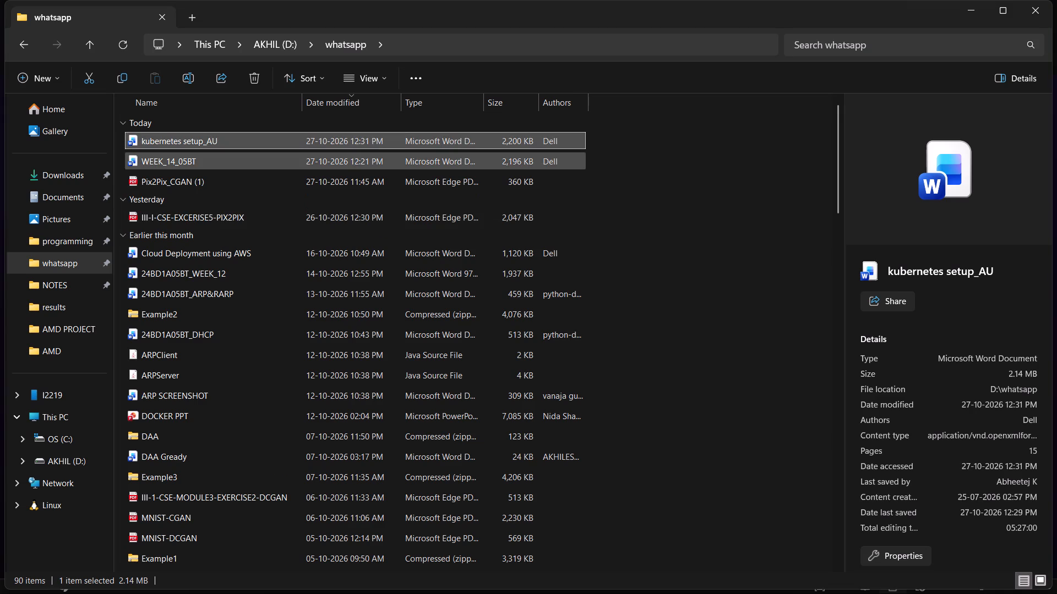
pyautogui.press('F2')
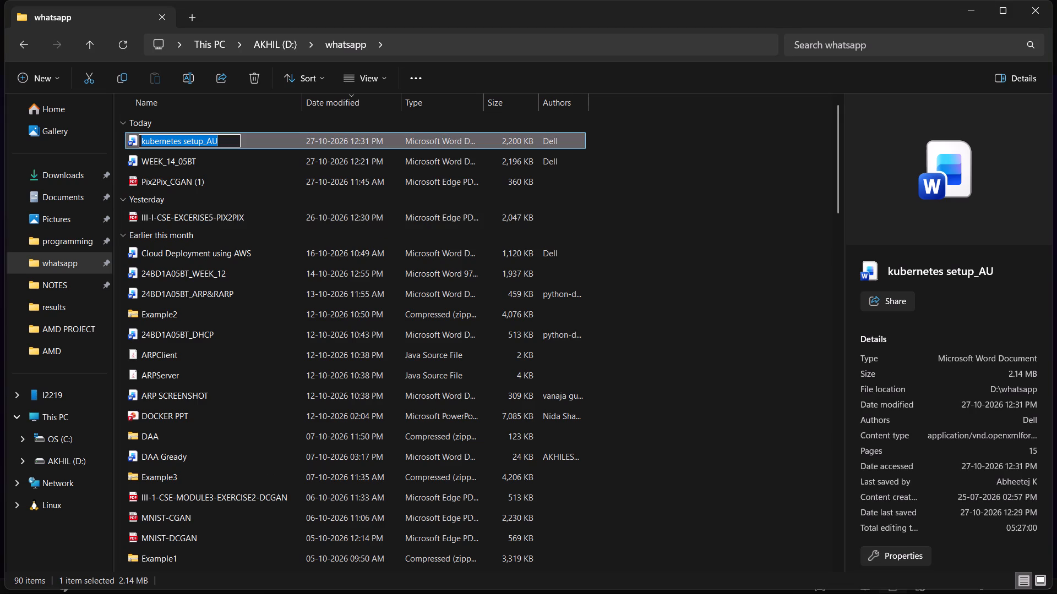
pyautogui.press('Escape')
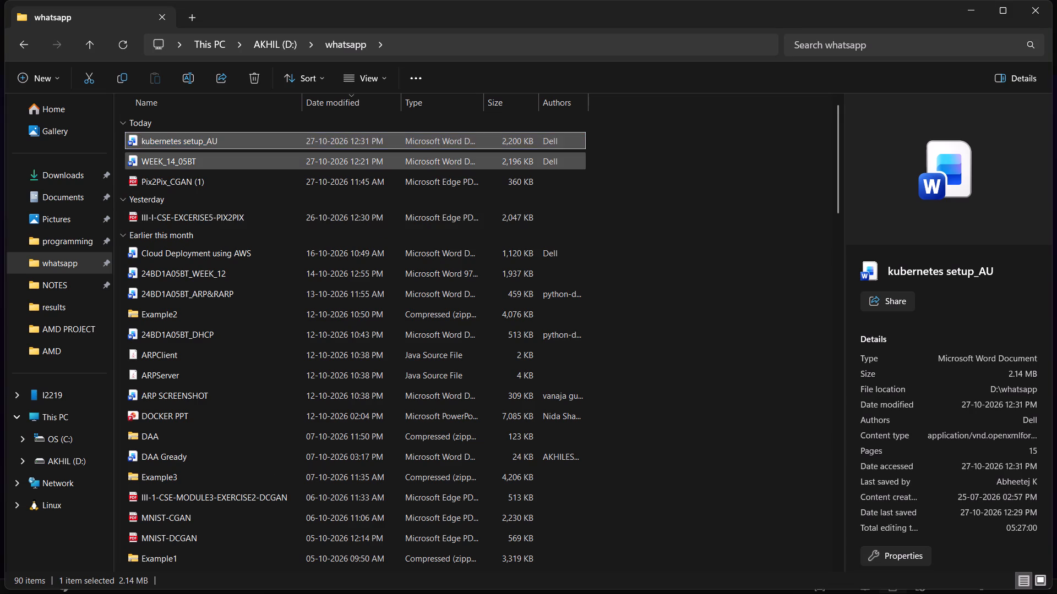
pyautogui.click(210, 164)
pyautogui.press('Delete')
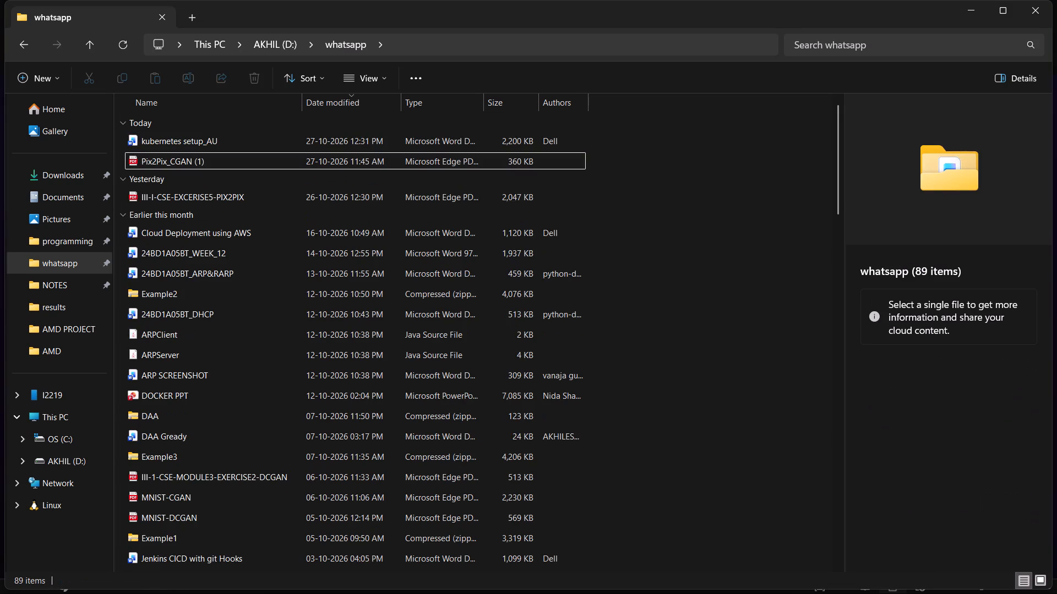
# Rename the kubernetes setup_AU document in the whatsapp folder to WEEK_14_05BT.
pyautogui.click(211, 139)
pyautogui.press('F2')
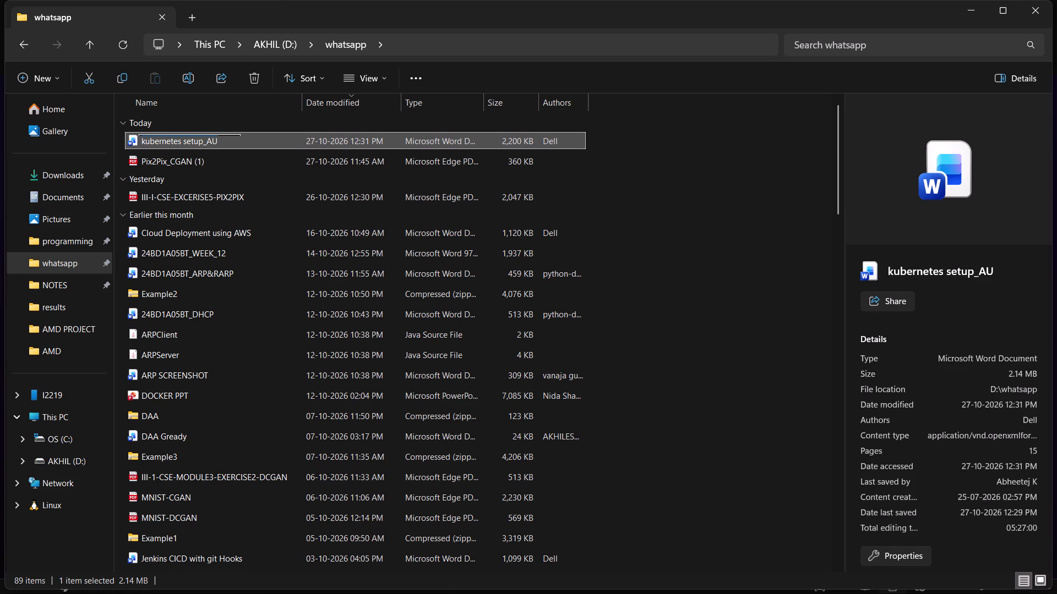
pyautogui.press('BackSpace')
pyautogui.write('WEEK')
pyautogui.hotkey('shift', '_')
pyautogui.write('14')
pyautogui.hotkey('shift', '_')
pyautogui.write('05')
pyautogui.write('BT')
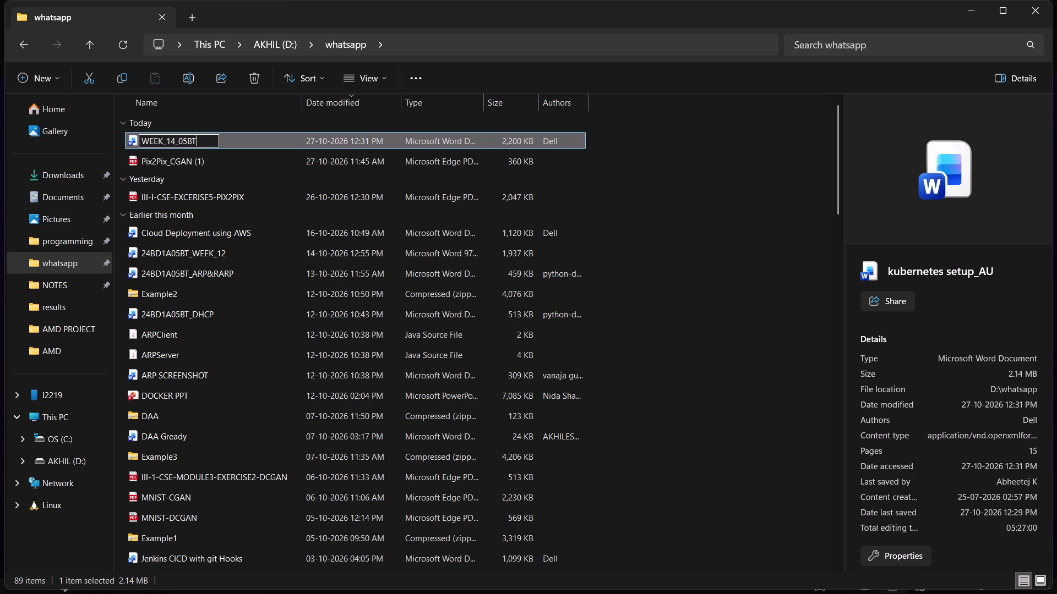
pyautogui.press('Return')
# Open the WEEK_14_05BT document from the whatsapp folder in Word.
pyautogui.doubleClick(207, 137)
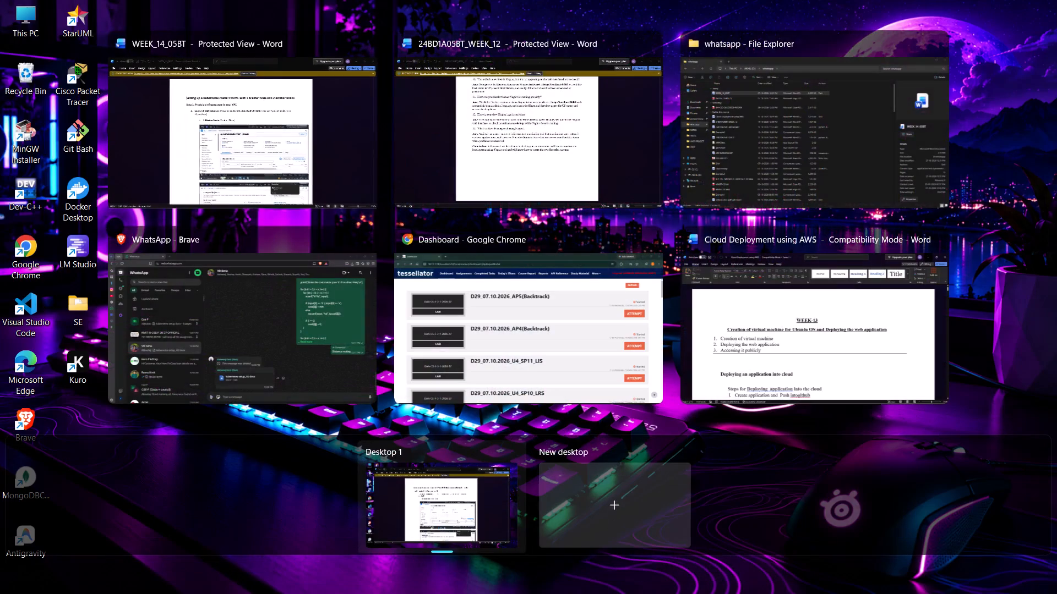
# Close the whatsapp folder window and the WhatsApp window in Brave, and switch to the Dashboard window in Chrome.
pyautogui.click(937, 37)
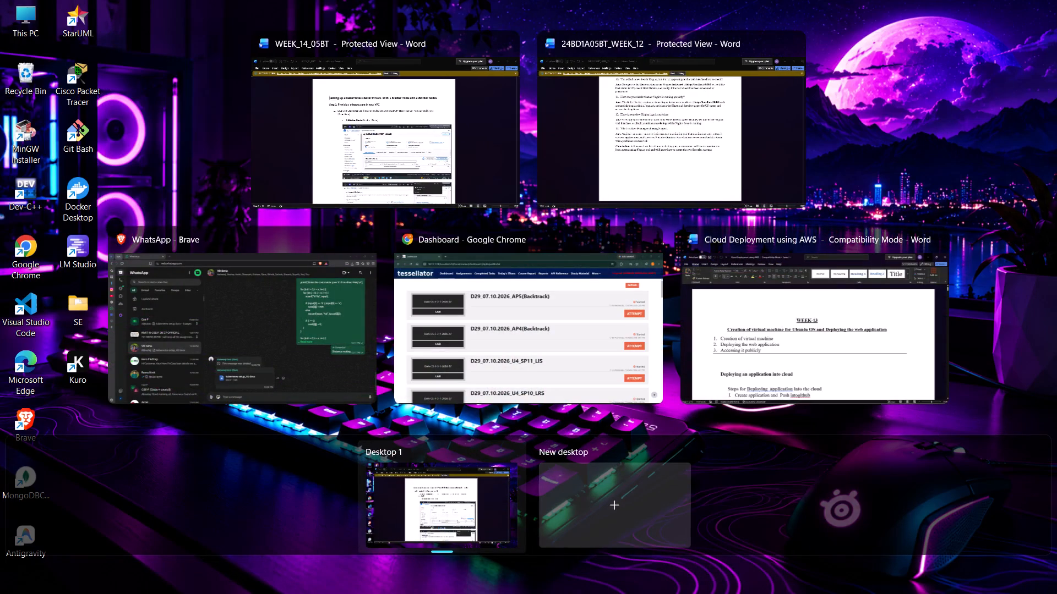
pyautogui.click(360, 242)
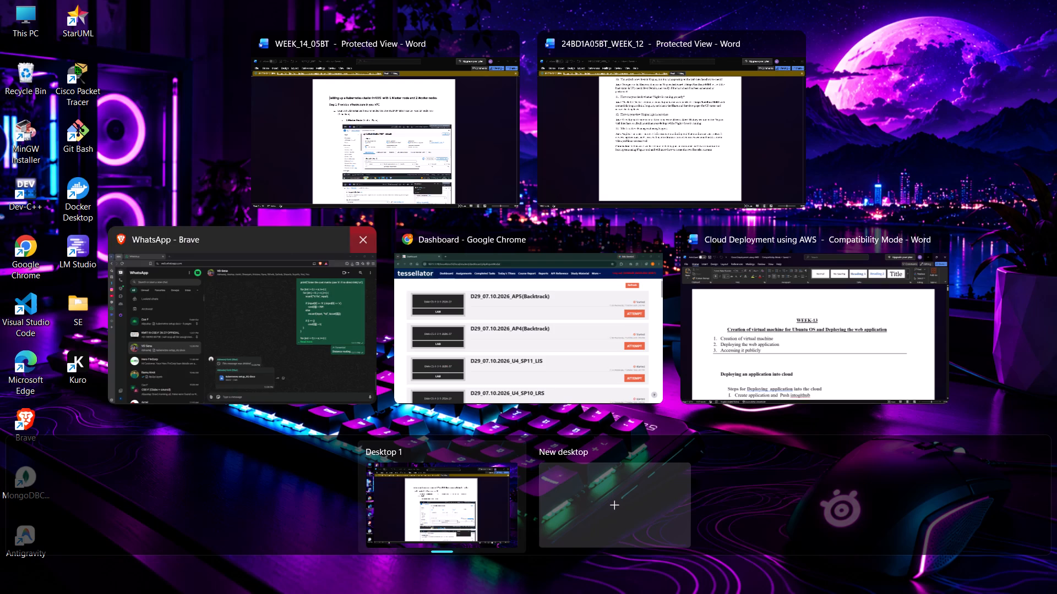
pyautogui.click(453, 322)
# Connect the computer to the WIFI407 wireless network and return to the dashboard page.
pyautogui.press('super+a')
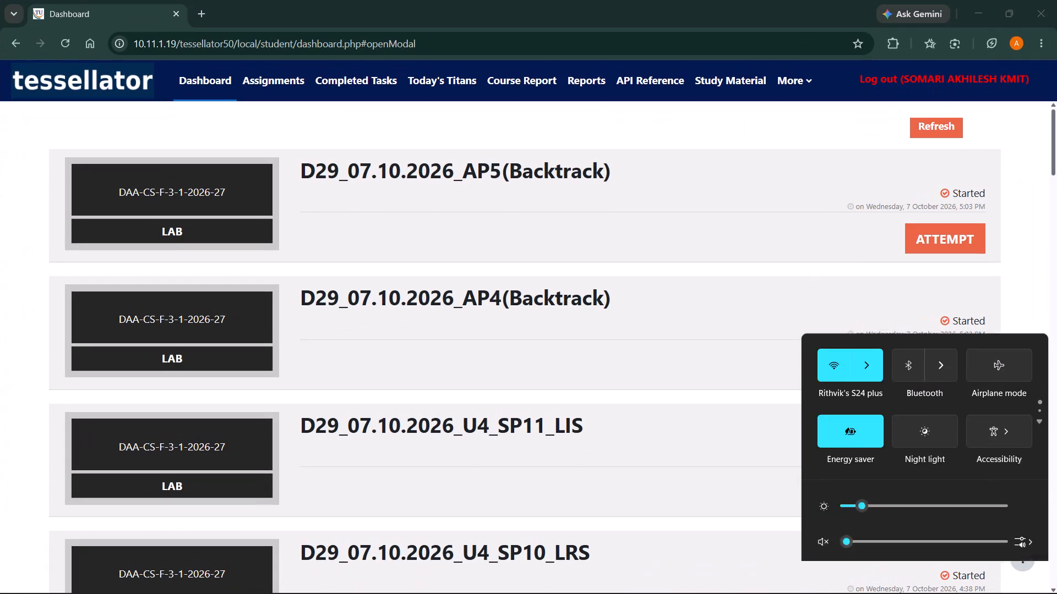
pyautogui.click(871, 316)
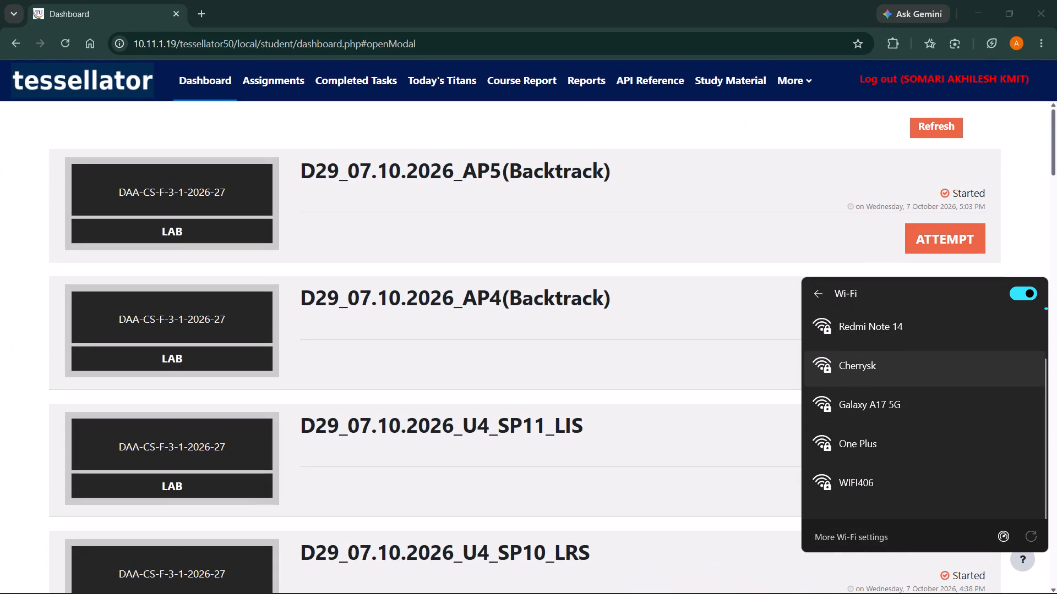
pyautogui.scroll(4, 877, 453)
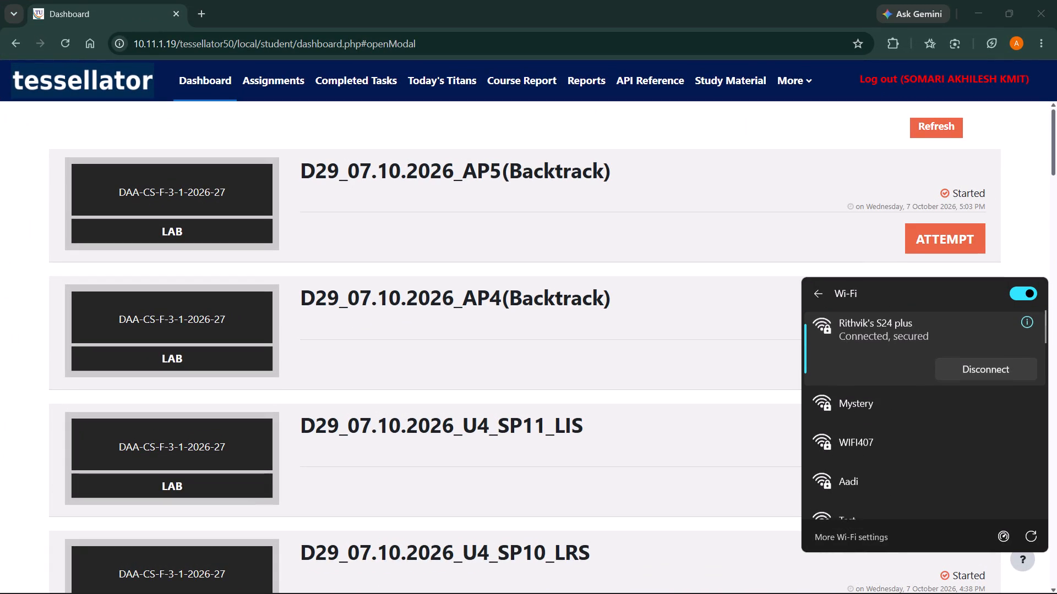
pyautogui.click(869, 440)
pyautogui.click(947, 461)
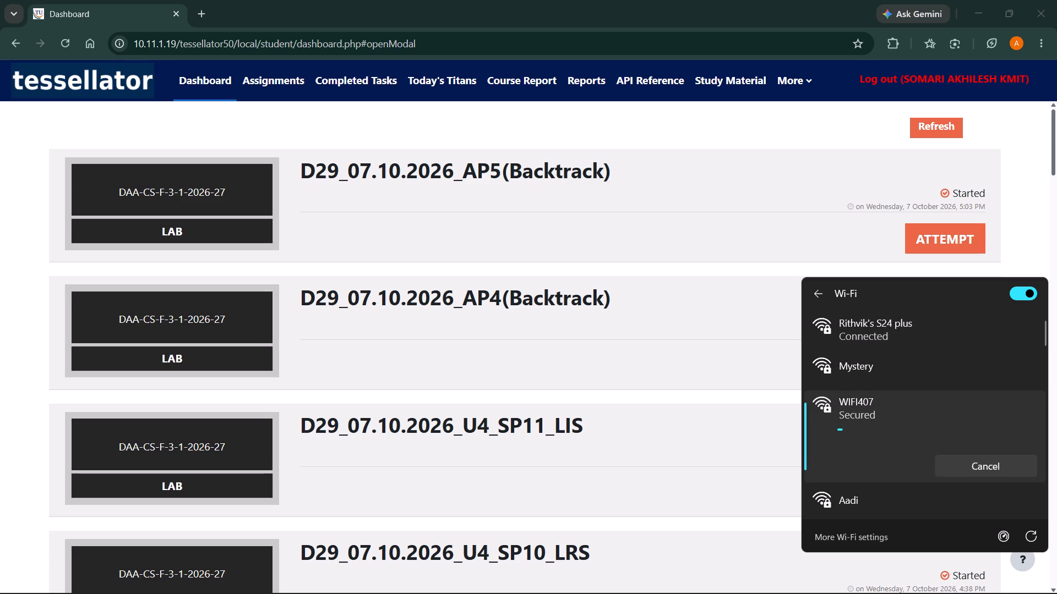
pyautogui.click(815, 288)
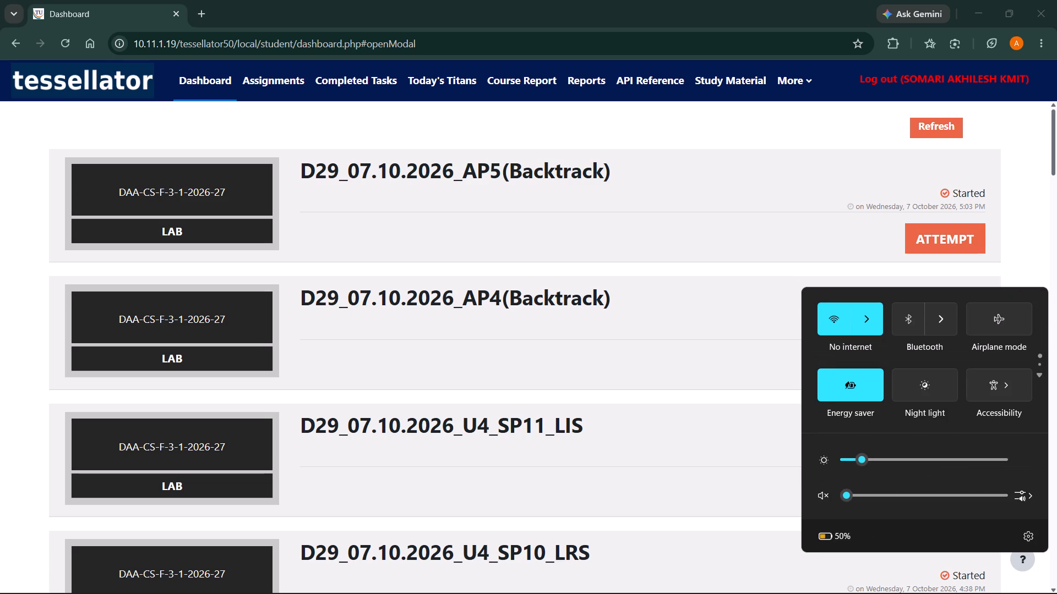
pyautogui.click(747, 287)
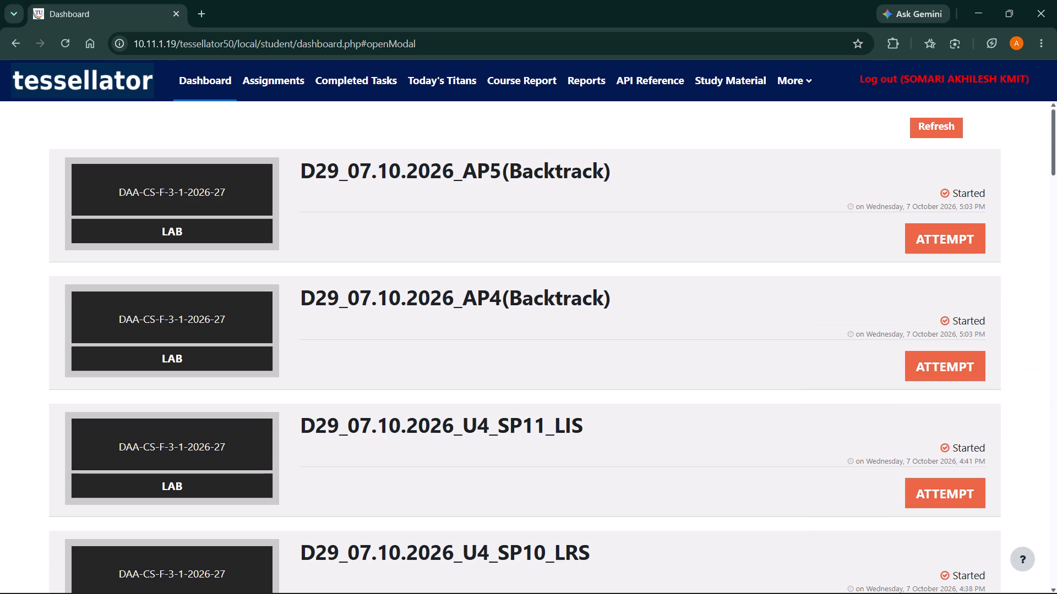
# Try to open the tessellator Assignments page, reloading it over the WIFI407 connection.
pyautogui.click(280, 84)
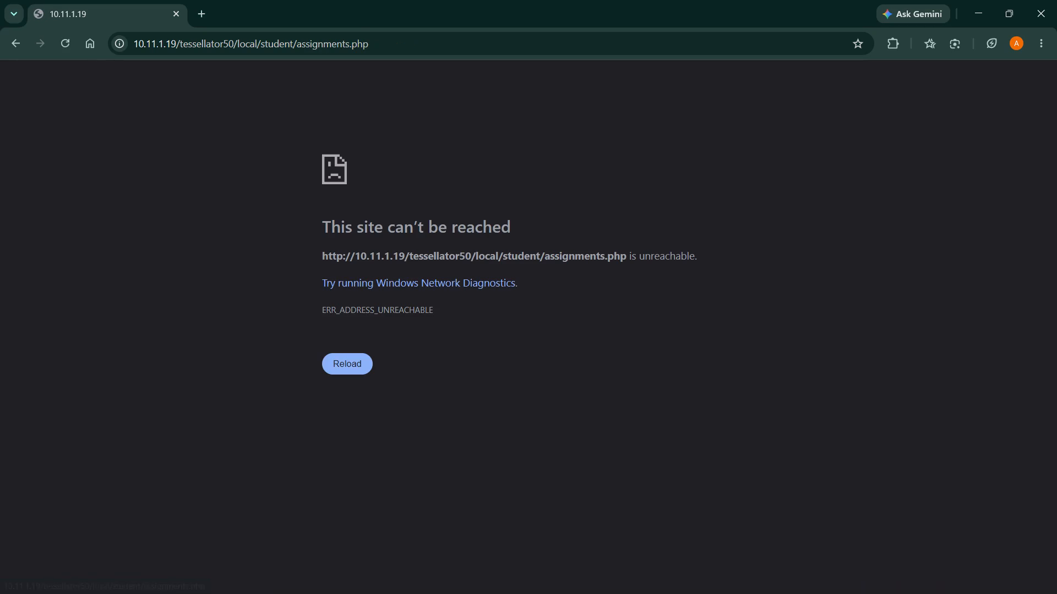
pyautogui.press('super+a')
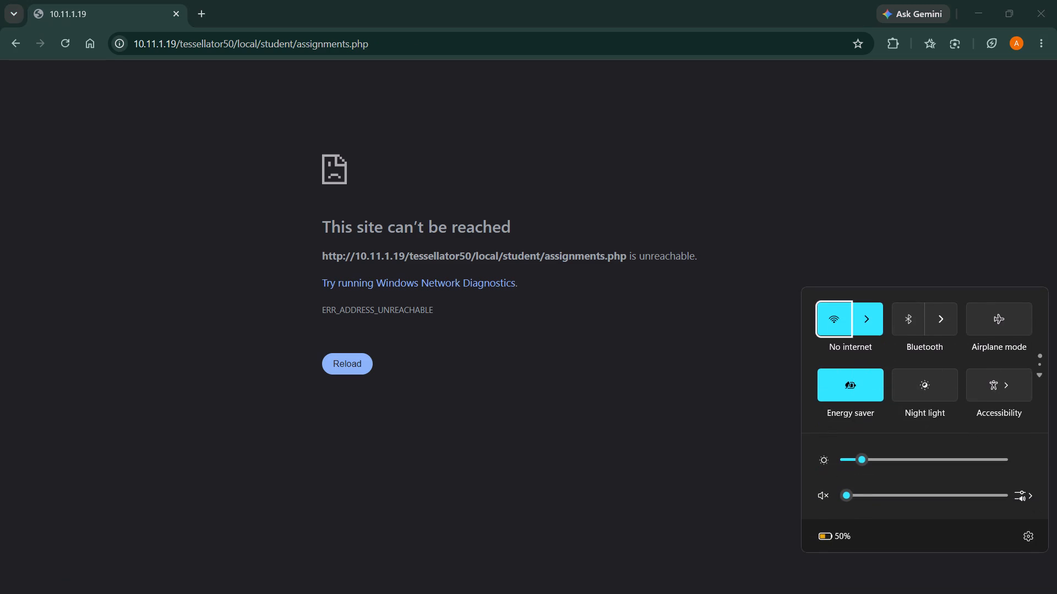
pyautogui.press('super+a')
pyautogui.click(68, 46)
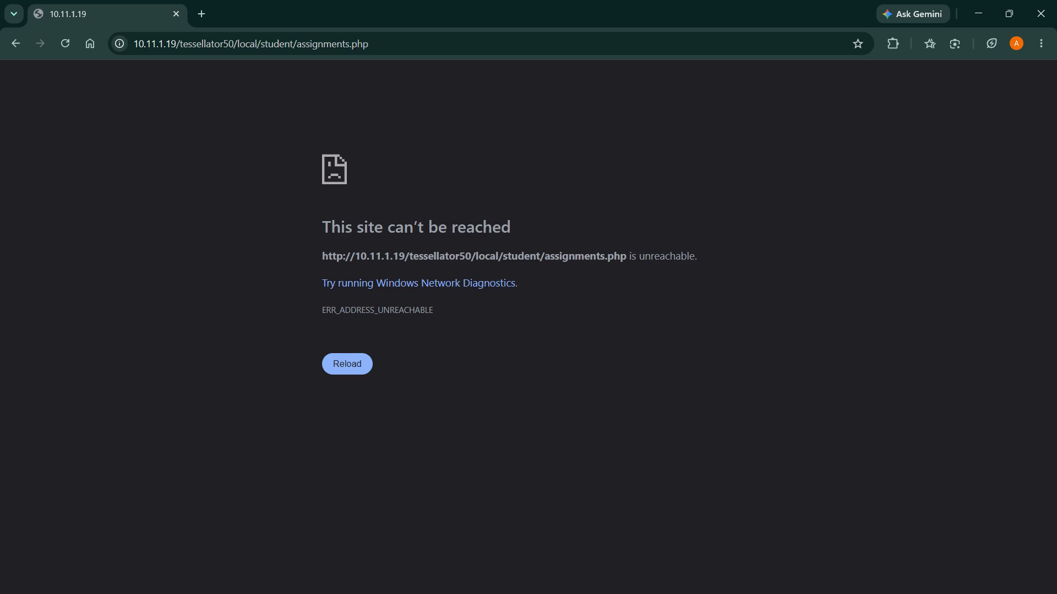
pyautogui.click(355, 355)
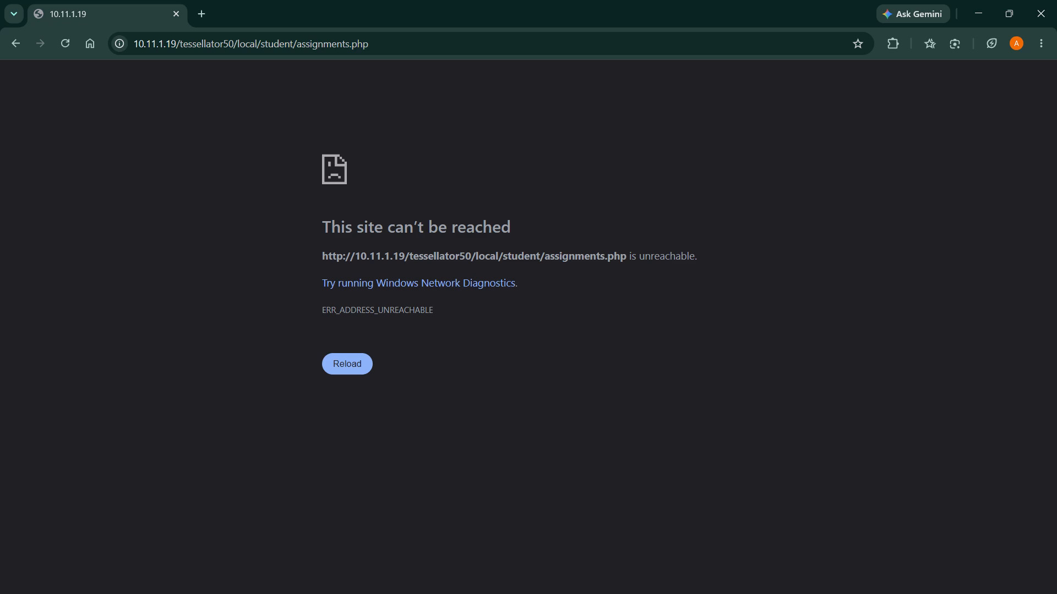
pyautogui.click(355, 355)
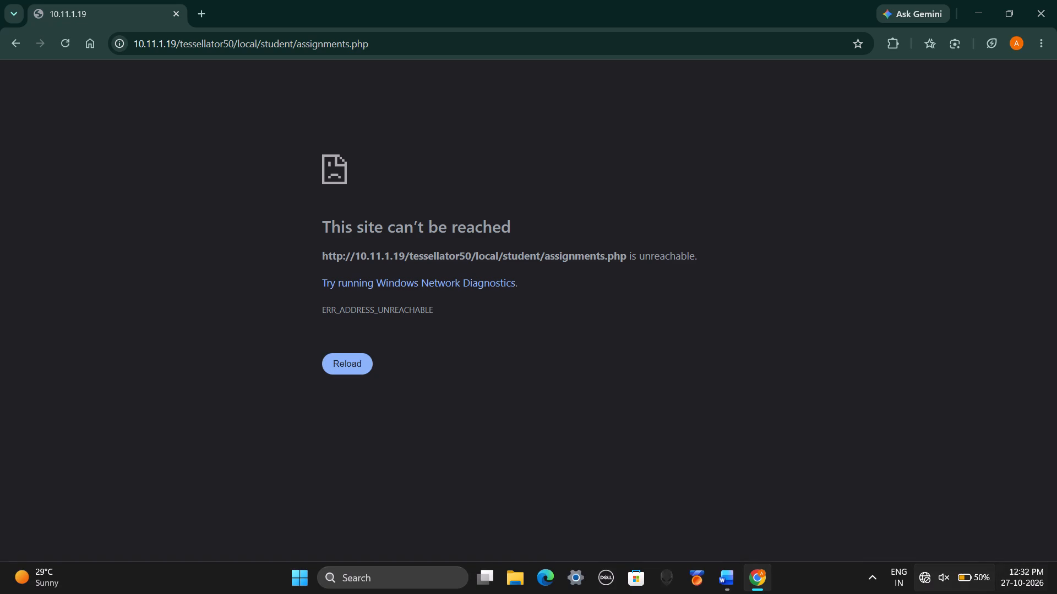
# Switch the wireless connection to the network named Test and return to the browser.
pyautogui.click(934, 581)
pyautogui.click(919, 579)
pyautogui.click(864, 315)
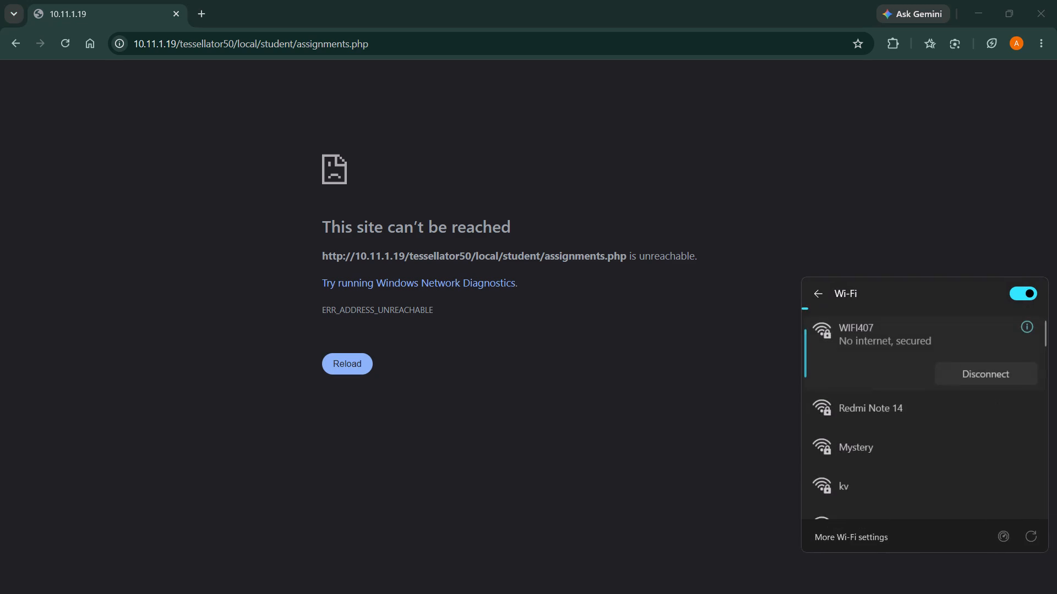
pyautogui.scroll(-1, 878, 467)
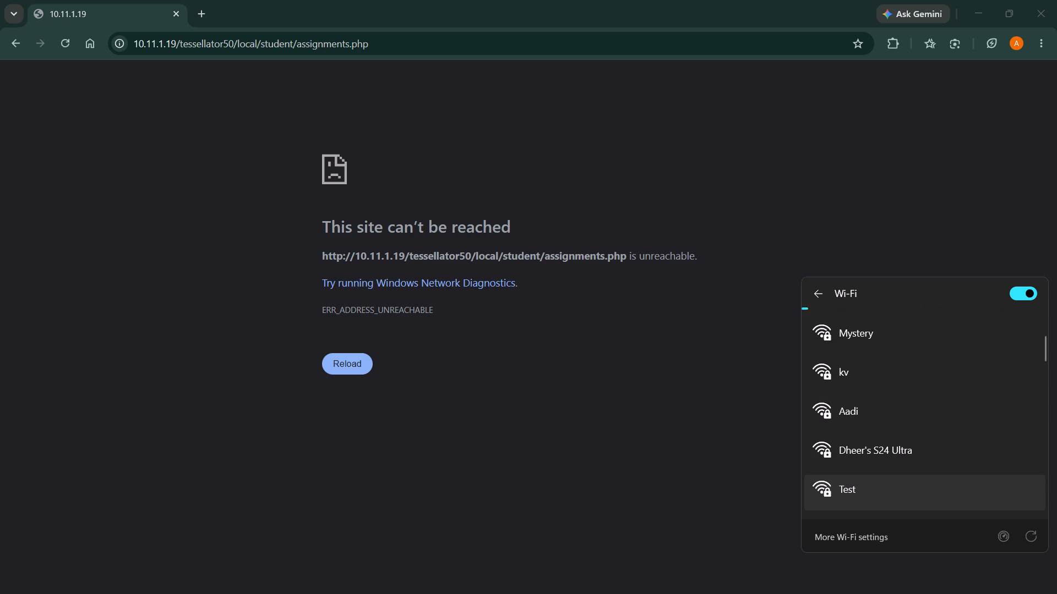
pyautogui.click(862, 485)
pyautogui.click(942, 504)
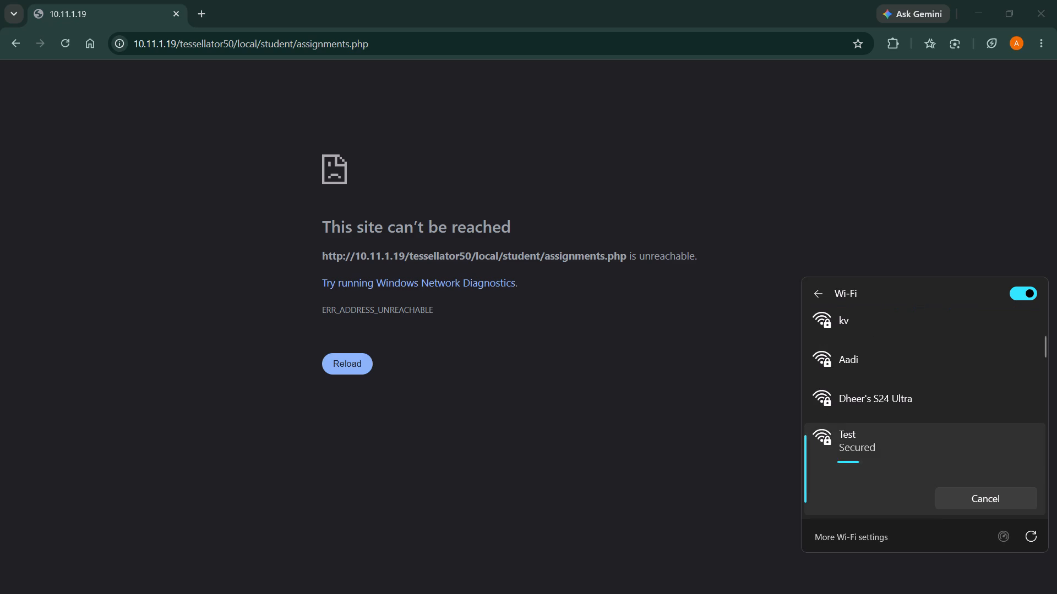
pyautogui.click(825, 294)
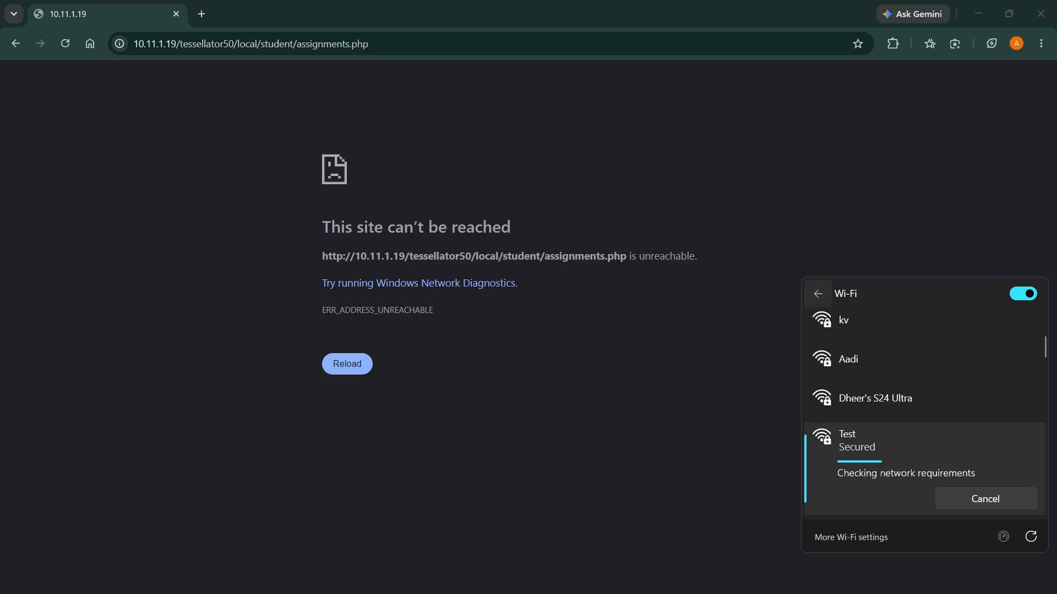
pyautogui.click(860, 306)
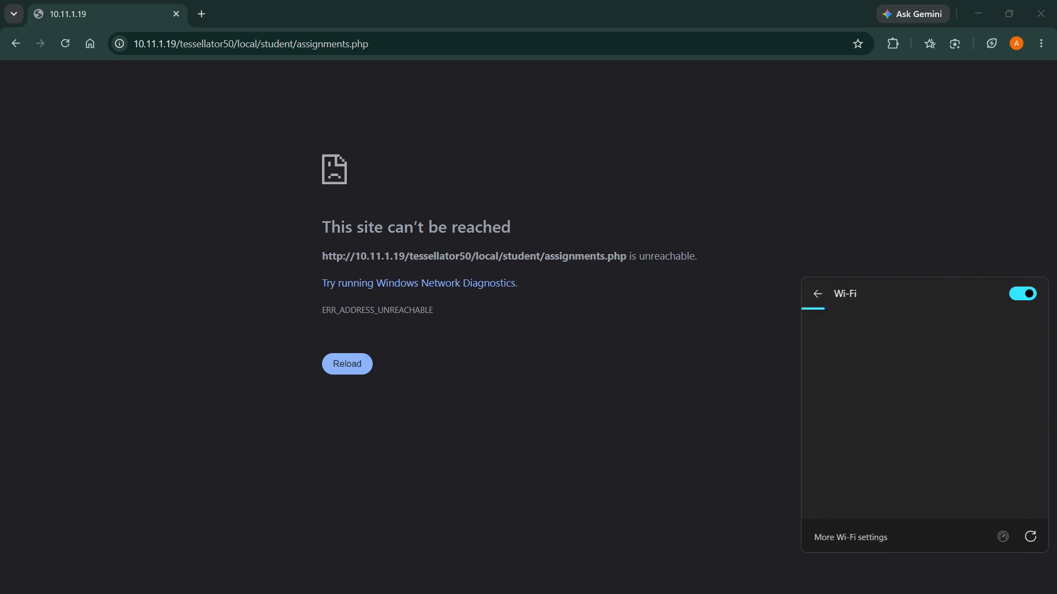
pyautogui.click(818, 297)
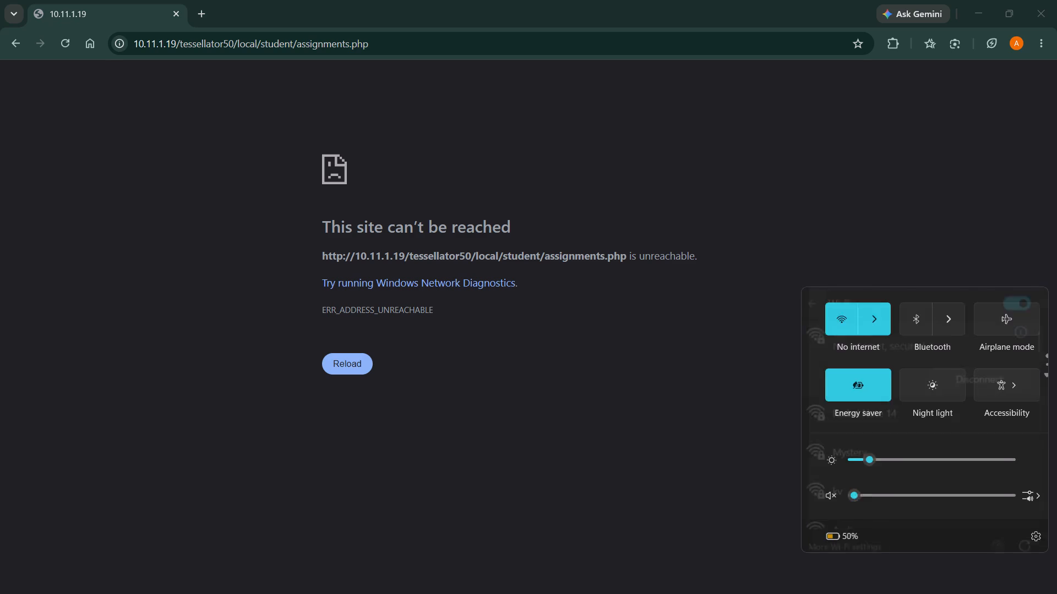
pyautogui.click(703, 315)
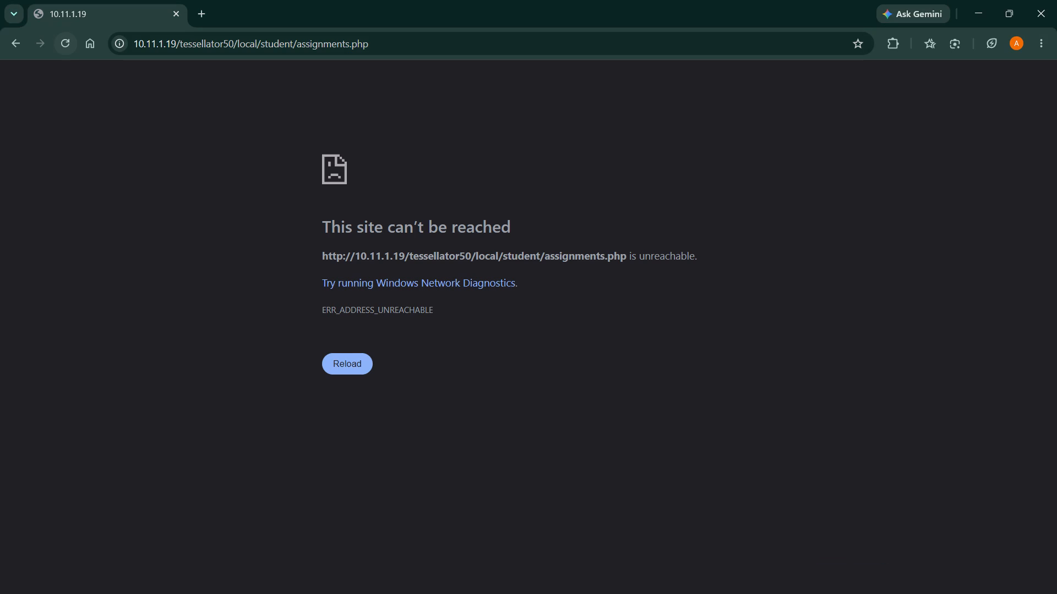
# Reload the Assignments page and open the WEEK-14-KUBERNET-CLUSTER assignment for an attempt.
pyautogui.click(65, 38)
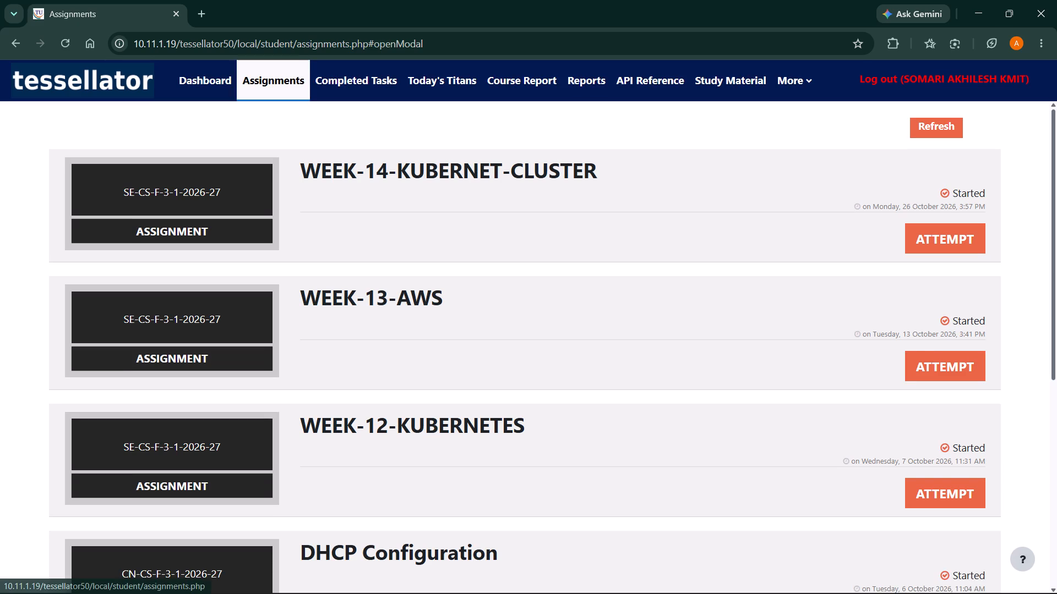
pyautogui.click(280, 80)
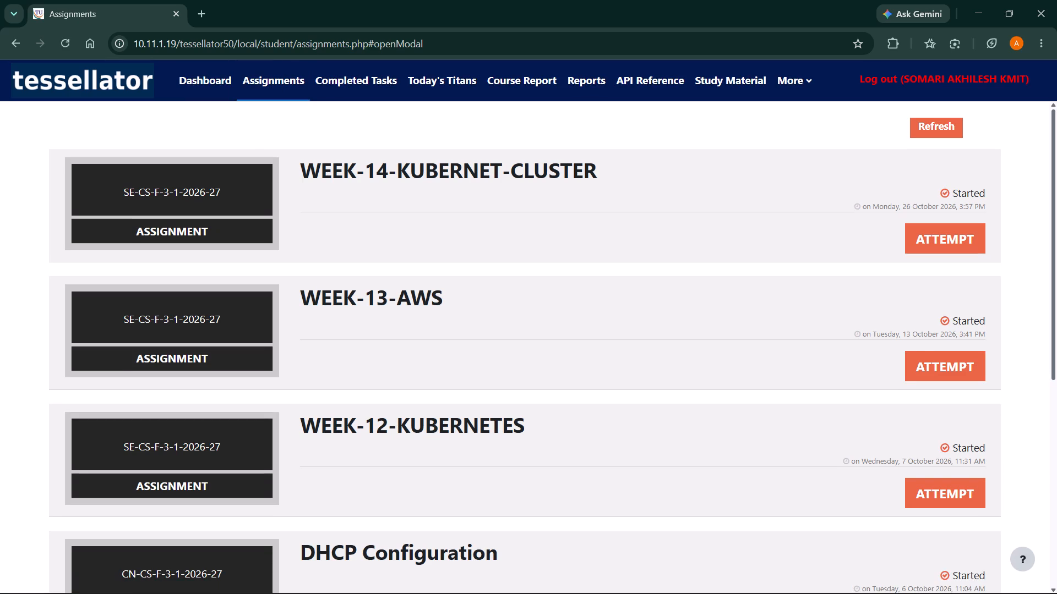
pyautogui.click(945, 240)
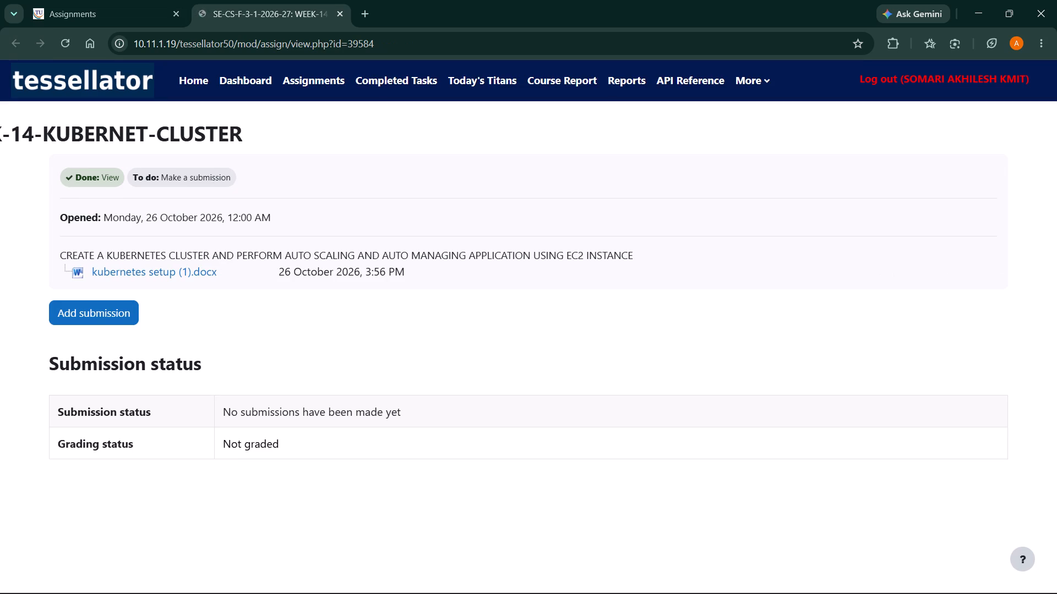
# Start a submission and upload WEEK_14_05BT.docx from the whatsapp folder on drive D, finding it with the search "week_14".
pyautogui.click(112, 312)
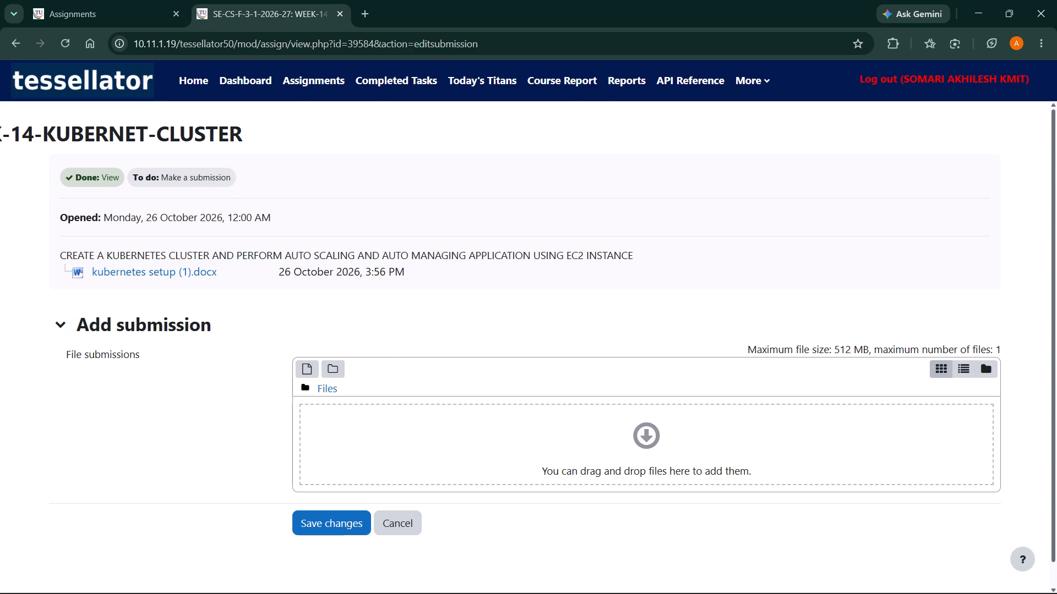
pyautogui.click(311, 371)
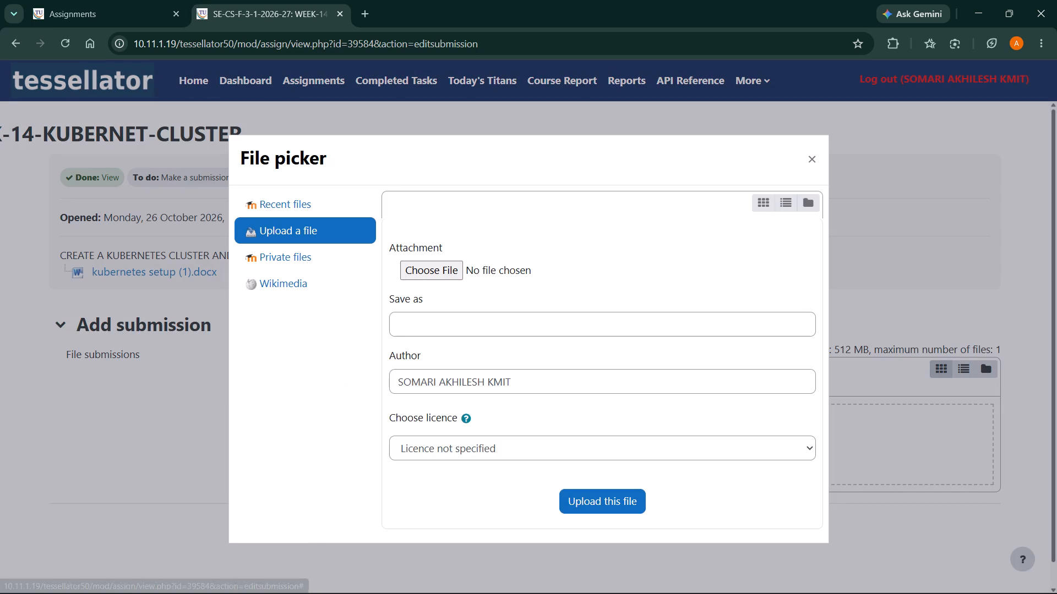
pyautogui.click(440, 272)
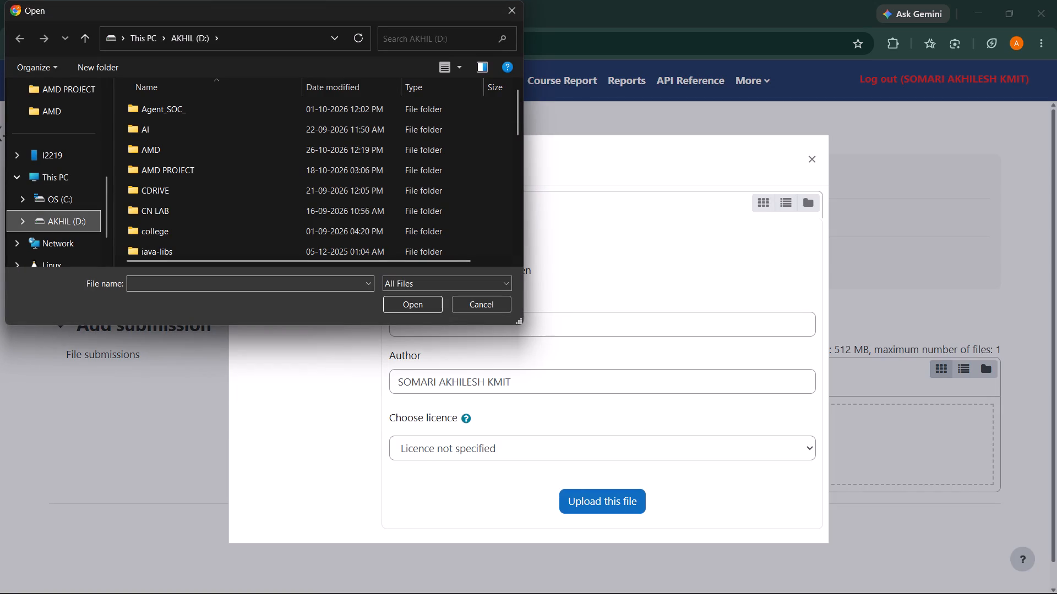
pyautogui.scroll(1, 69, 217)
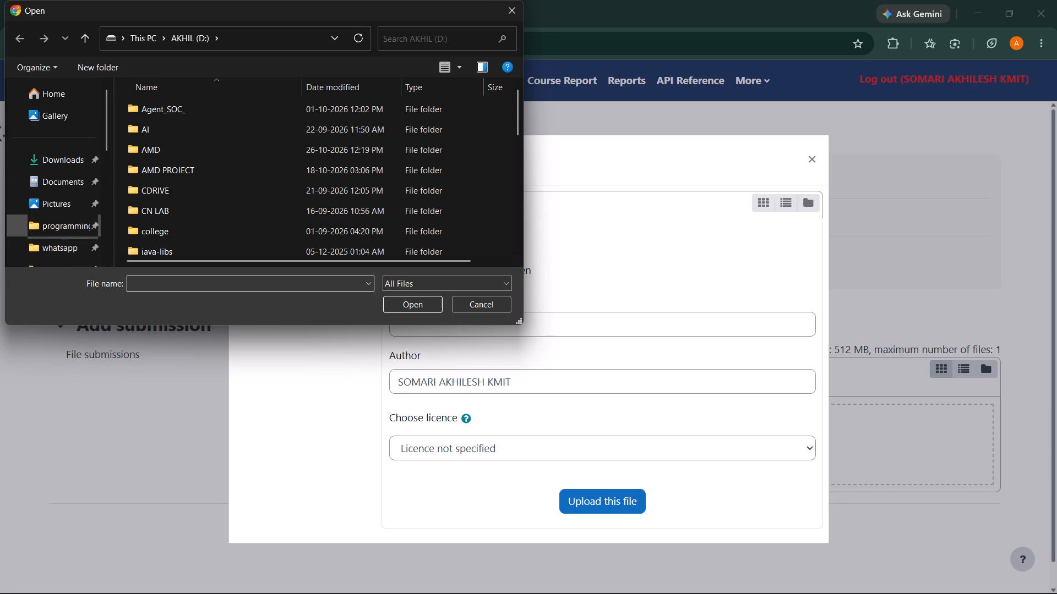
pyautogui.click(67, 239)
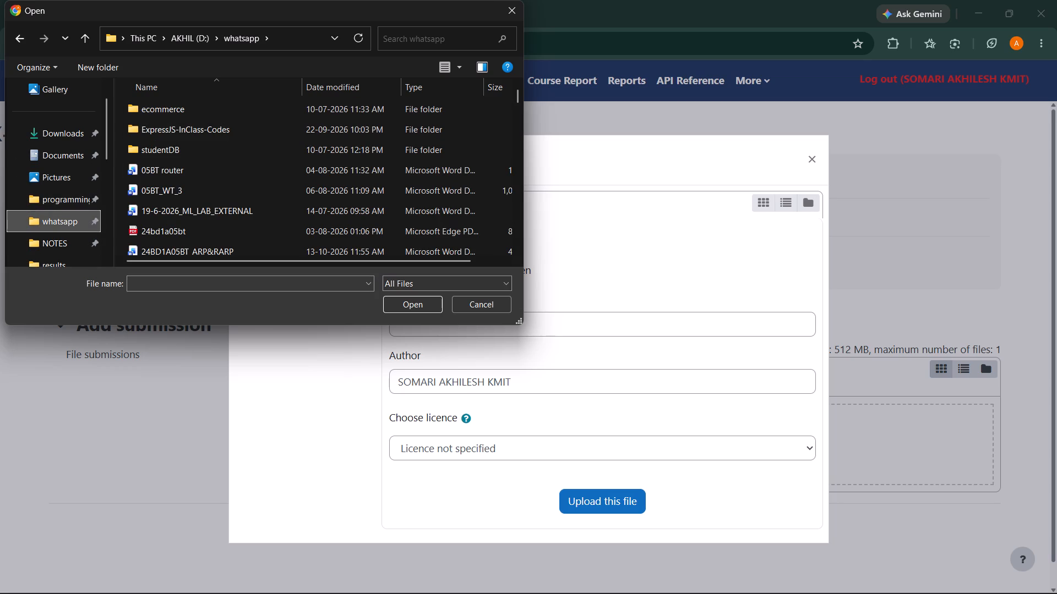
pyautogui.click(402, 37)
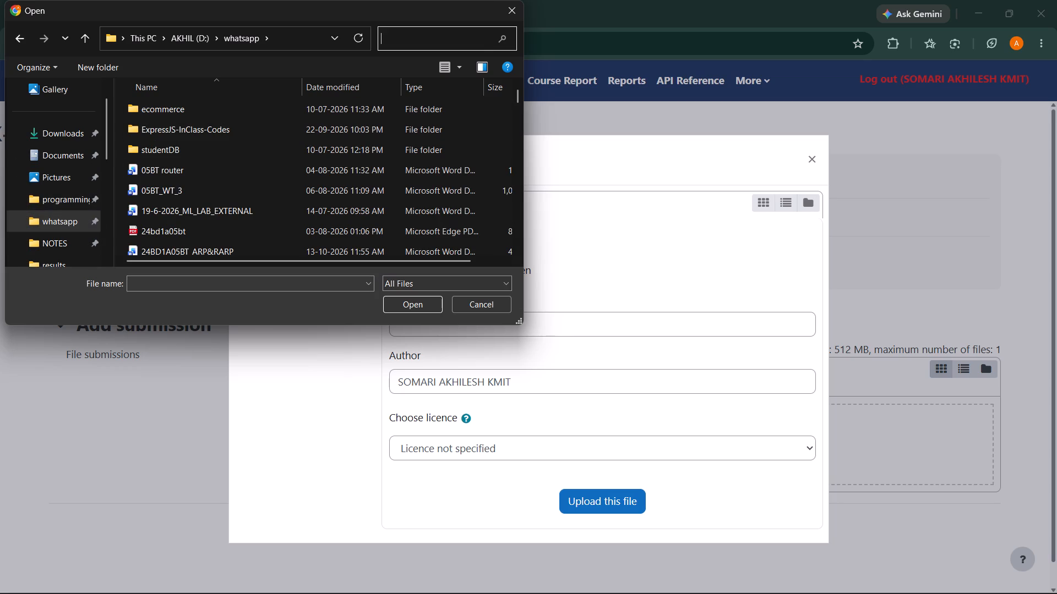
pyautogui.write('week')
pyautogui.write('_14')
pyautogui.click(319, 97)
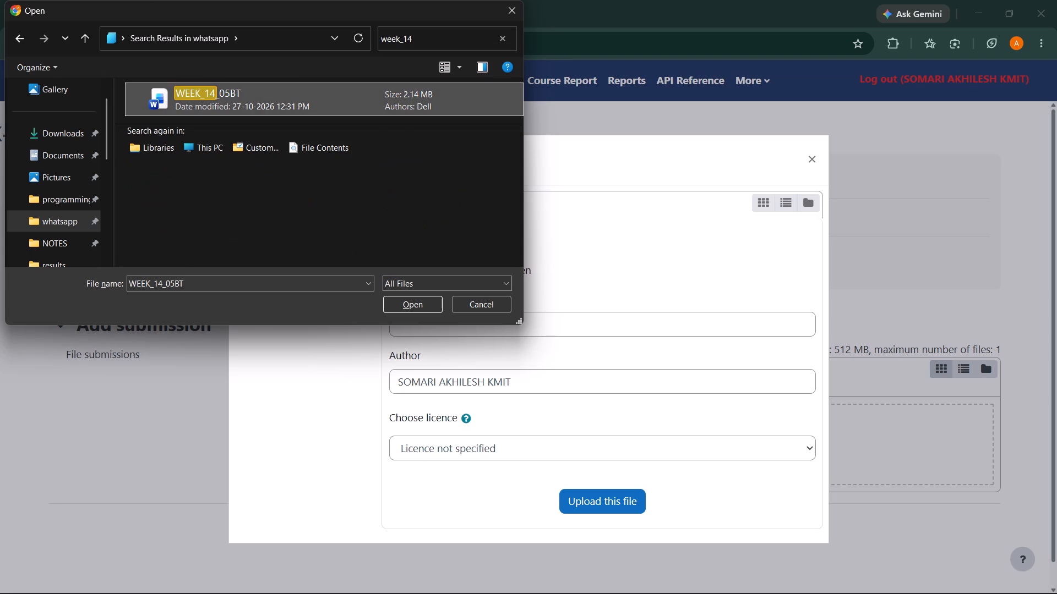
pyautogui.click(395, 301)
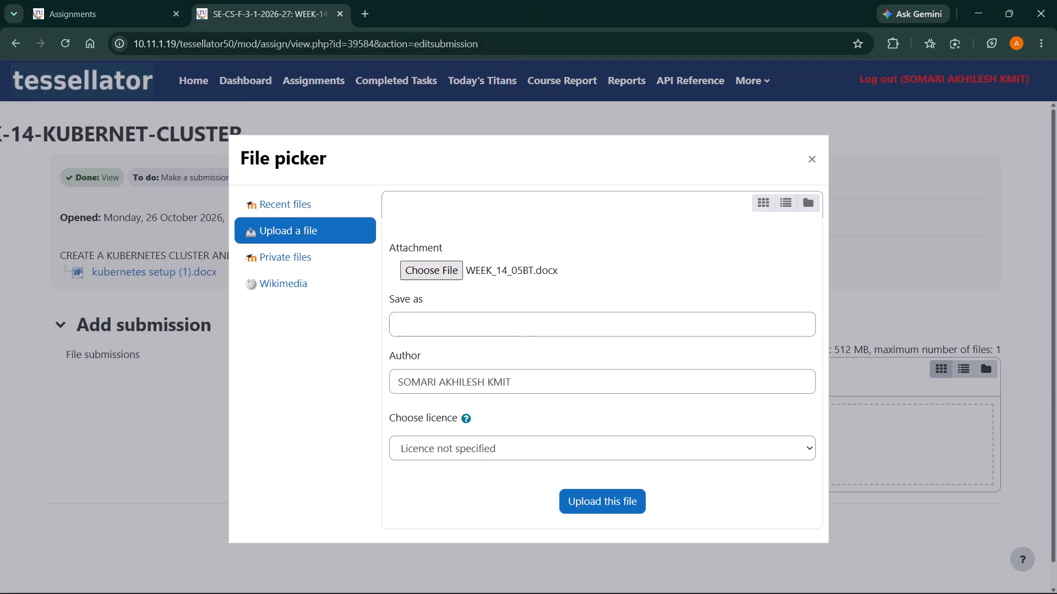
pyautogui.click(585, 503)
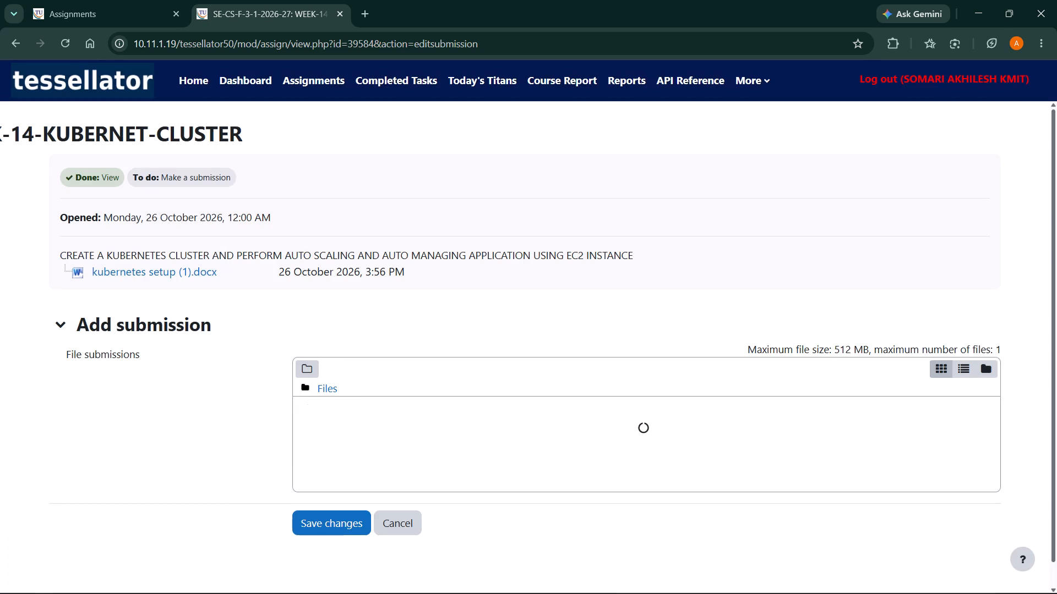
# Save the WEEK-14-KUBERNET-CLUSTER submission with the uploaded document.
pyautogui.click(328, 531)
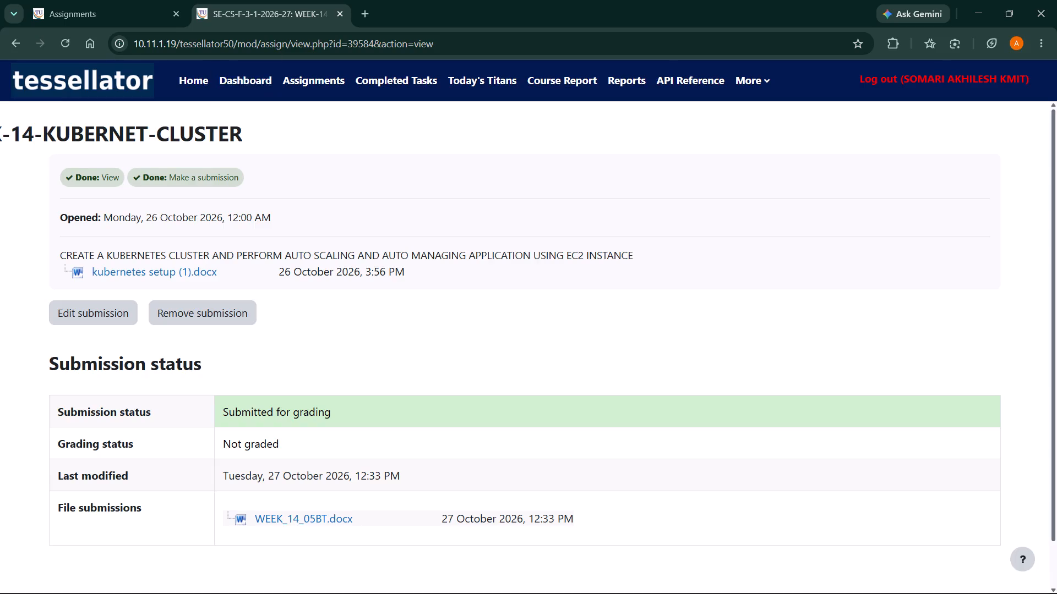
# Close the WEEK-14 submission page and the Assignments page in the browser.
pyautogui.click(341, 12)
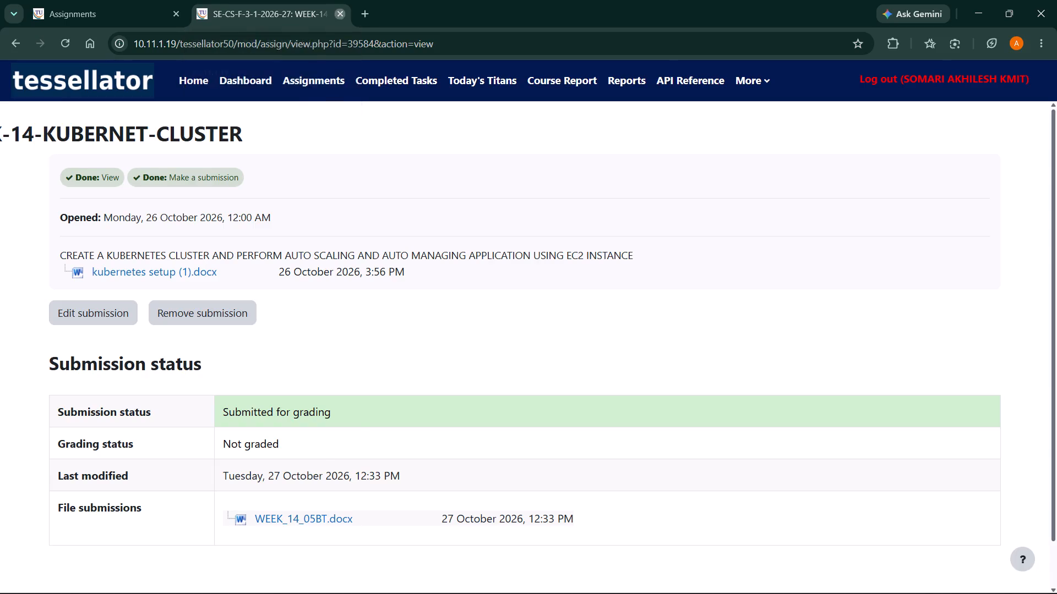
pyautogui.click(175, 9)
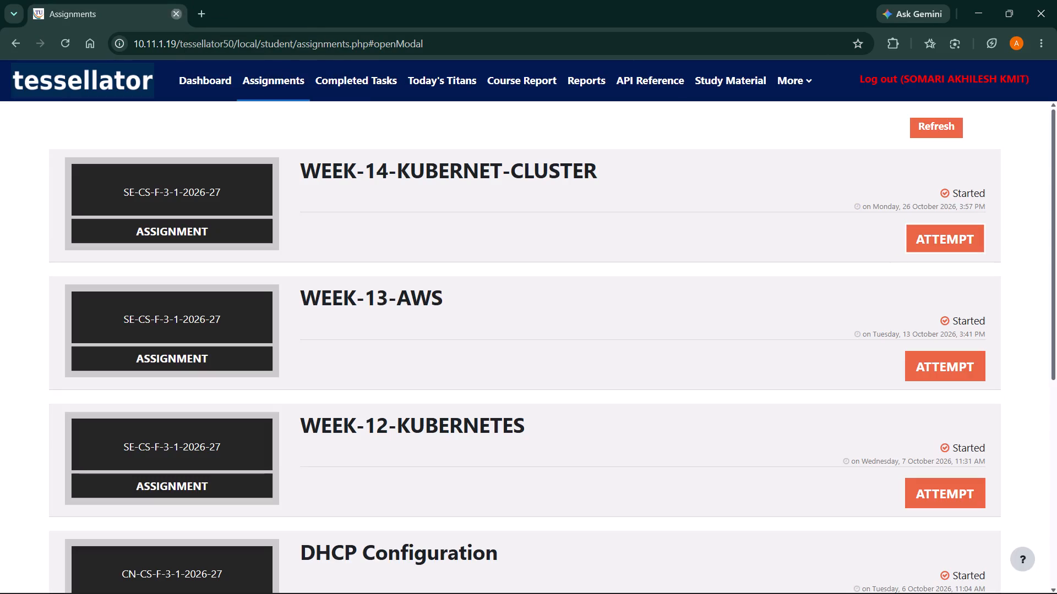
# Look through the WEEK_14_05BT document from the EC2 instance launch section to the scenario-based questions.
pyautogui.scroll(-1, 489, 301)
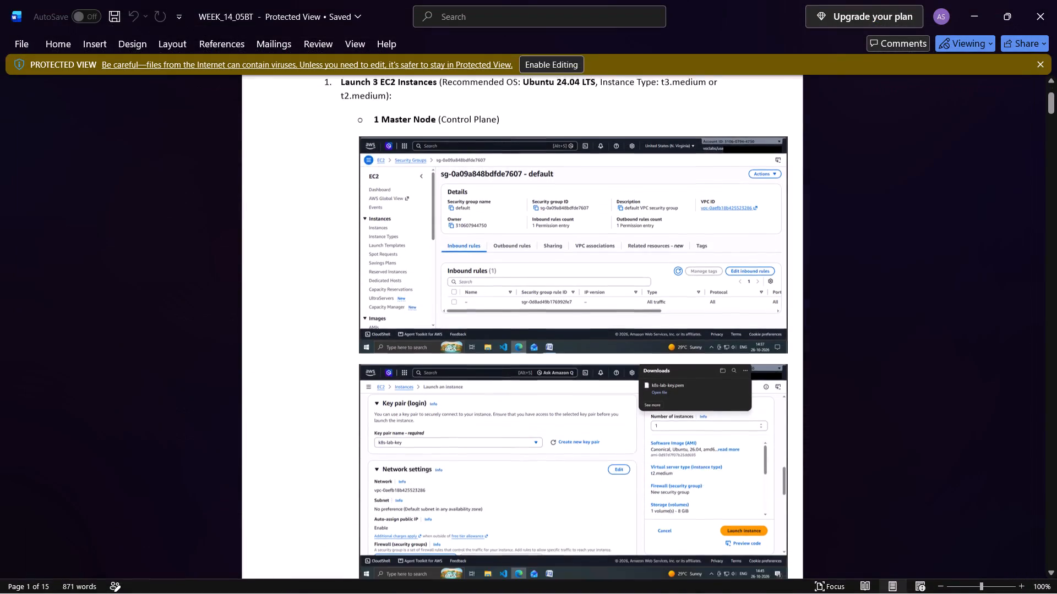
pyautogui.scroll(-8, 489, 301)
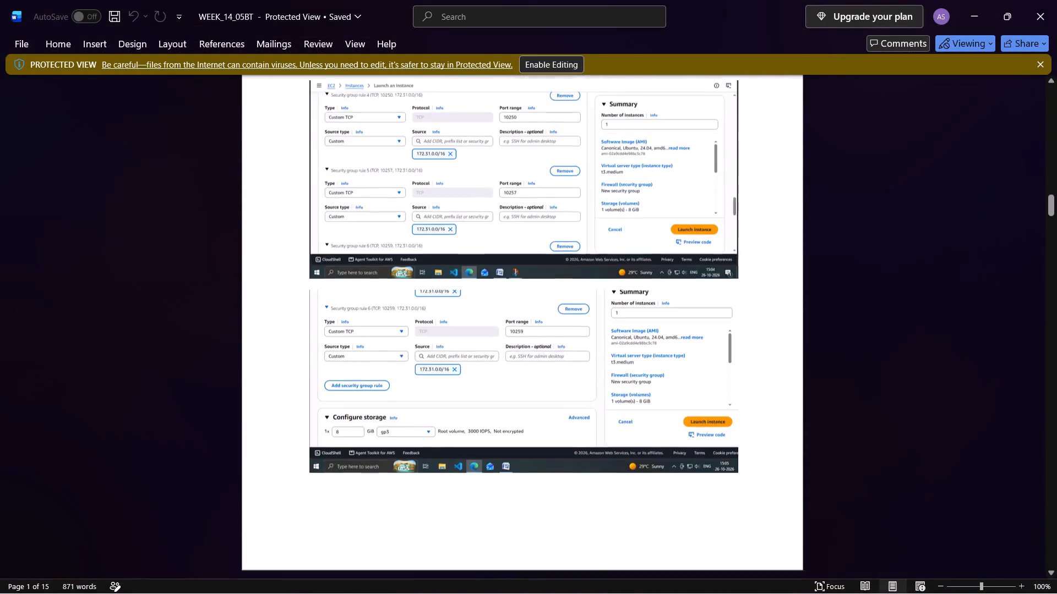
pyautogui.scroll(-10, 489, 301)
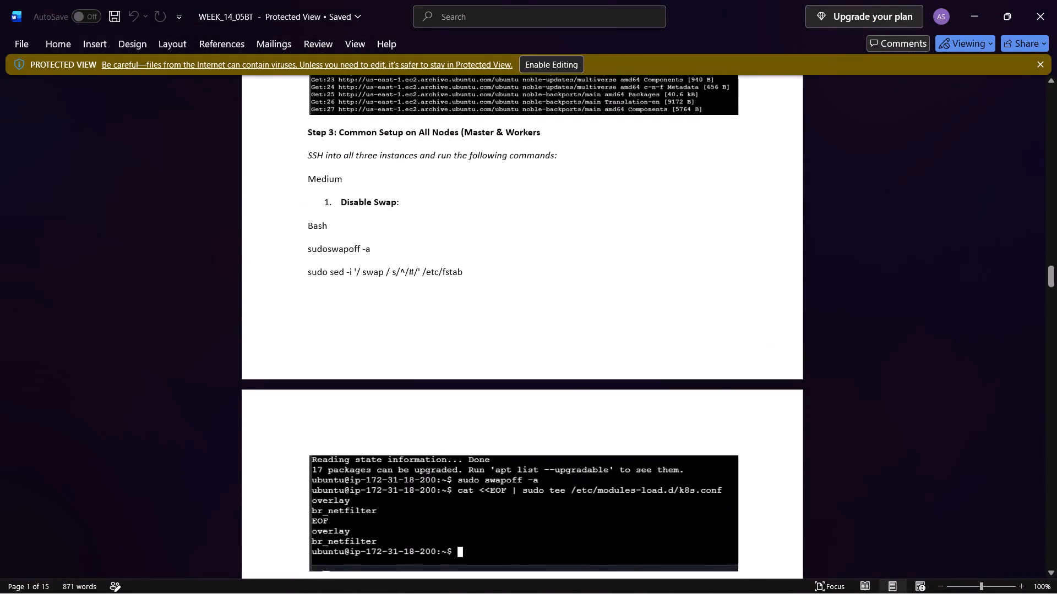
pyautogui.scroll(-10, 489, 301)
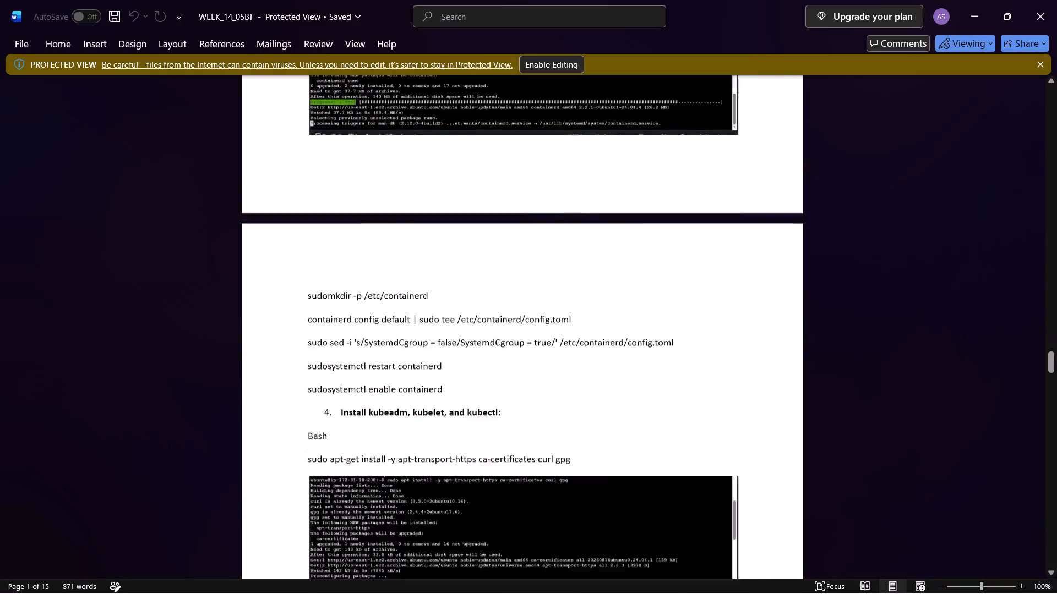
pyautogui.scroll(-12, 489, 301)
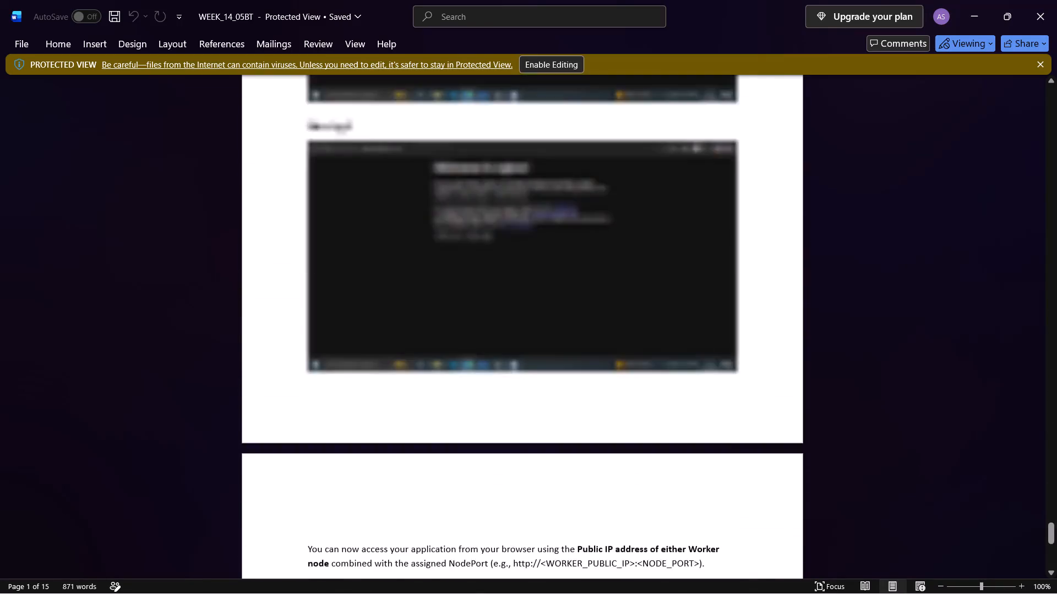
pyautogui.scroll(-11, 489, 301)
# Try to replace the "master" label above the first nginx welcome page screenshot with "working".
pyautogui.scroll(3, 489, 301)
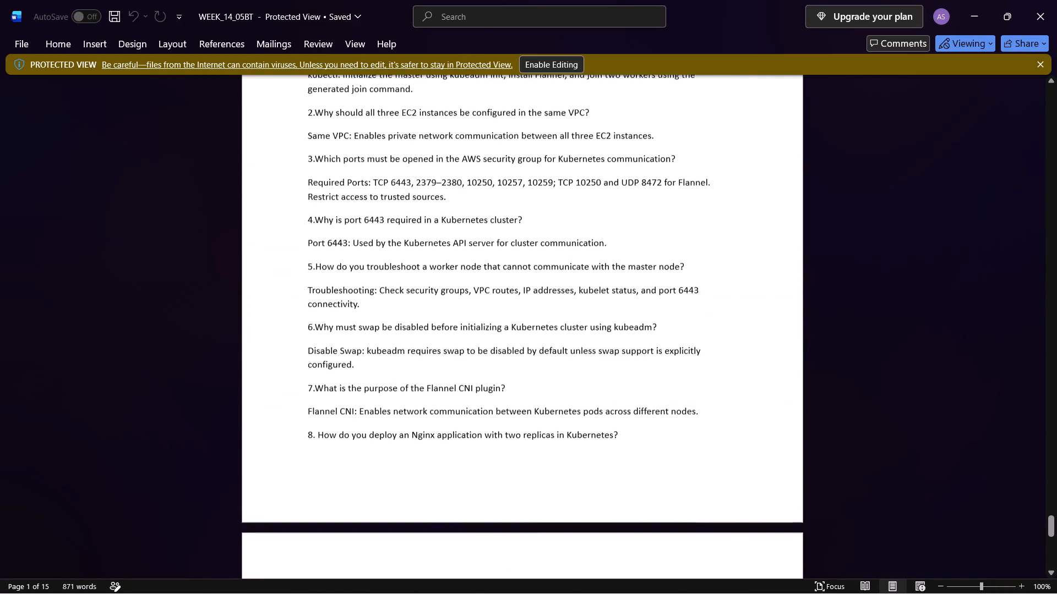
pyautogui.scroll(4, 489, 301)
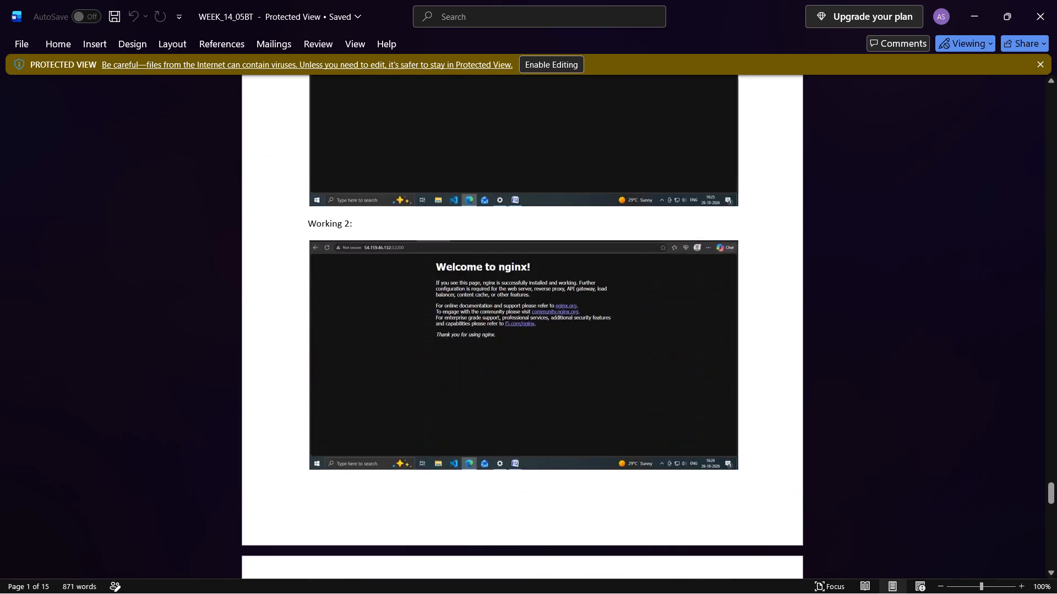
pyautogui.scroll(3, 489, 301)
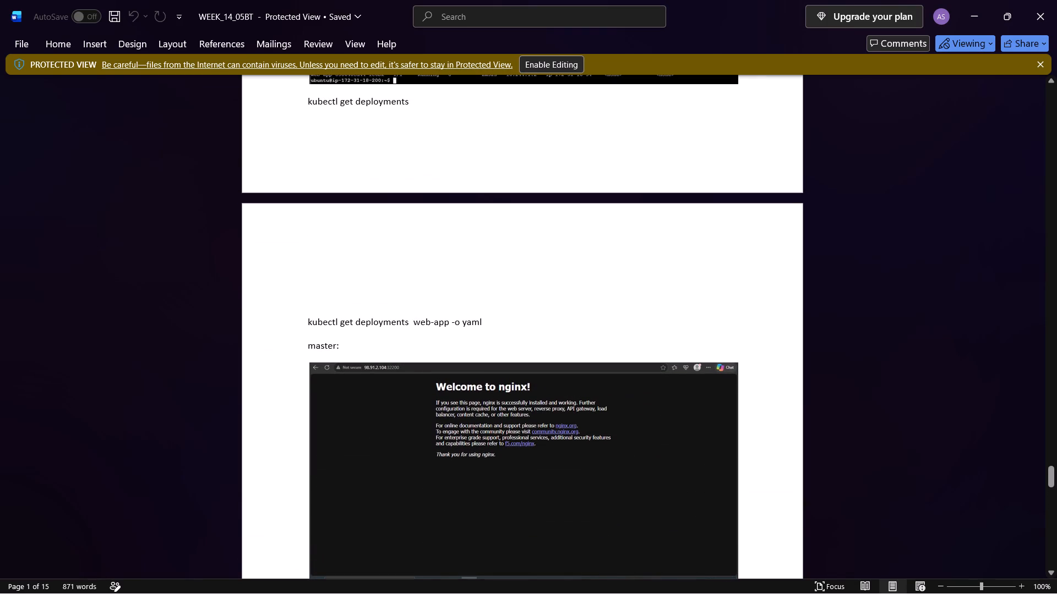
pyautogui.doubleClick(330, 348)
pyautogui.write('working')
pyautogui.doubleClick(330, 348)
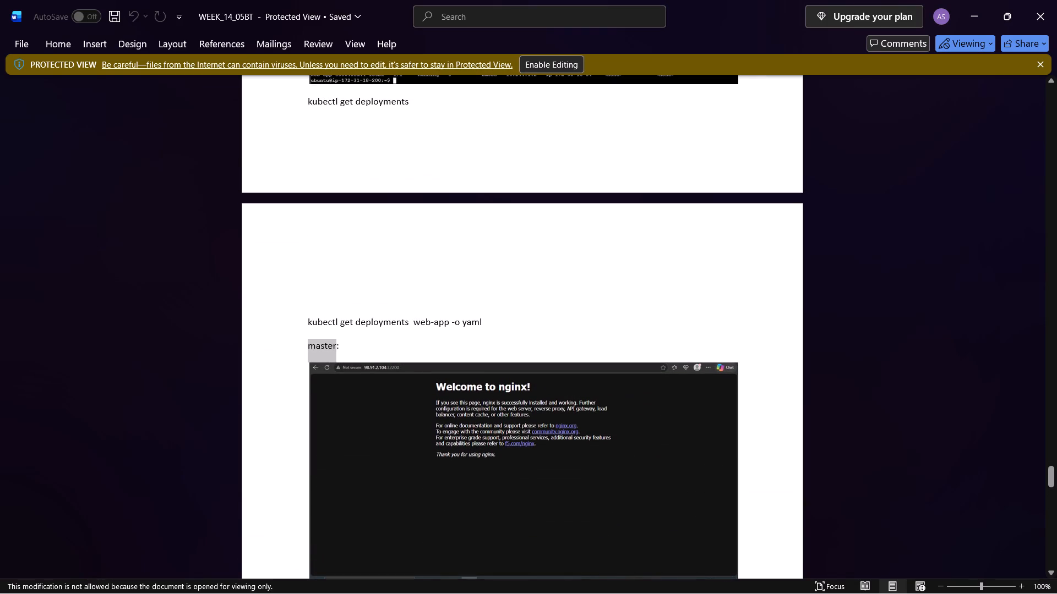
# Enable editing for the protected WEEK_14_05BT document.
pyautogui.click(558, 62)
# Replace the word "master" above the first nginx welcome page screenshot with "working 1", keeping the colon, and save the document.
pyautogui.scroll(-7, 418, 349)
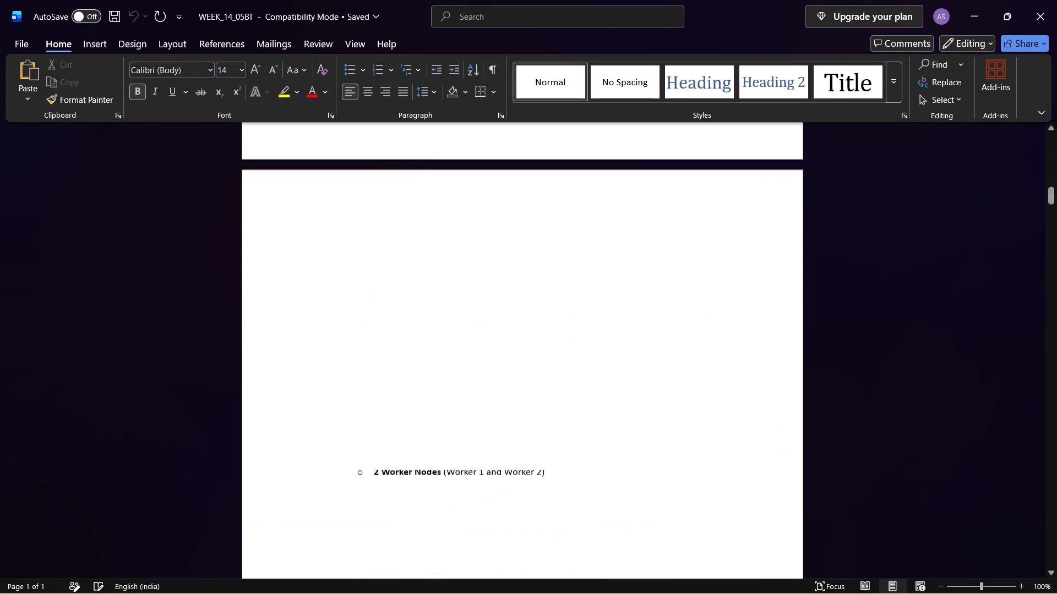
pyautogui.scroll(-20, 418, 349)
pyautogui.scroll(-7, 418, 349)
pyautogui.scroll(2, 418, 349)
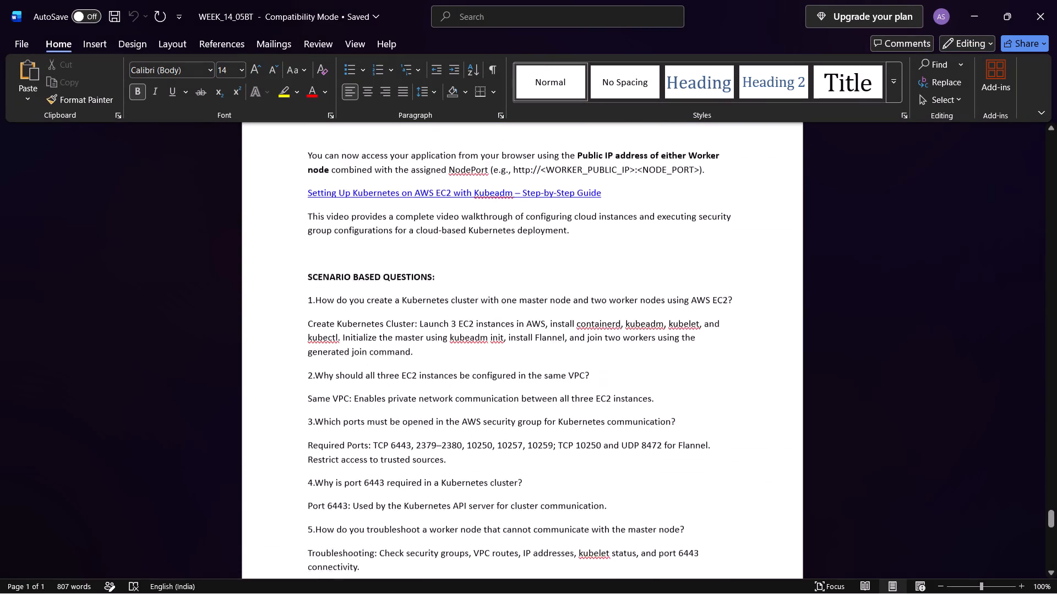
pyautogui.scroll(3, 418, 349)
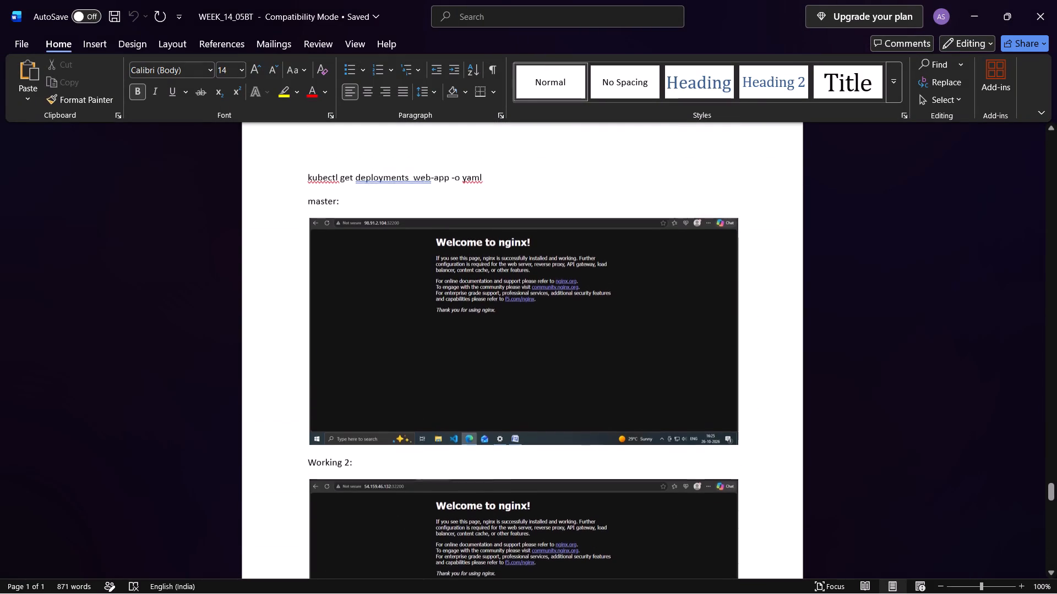
pyautogui.doubleClick(320, 203)
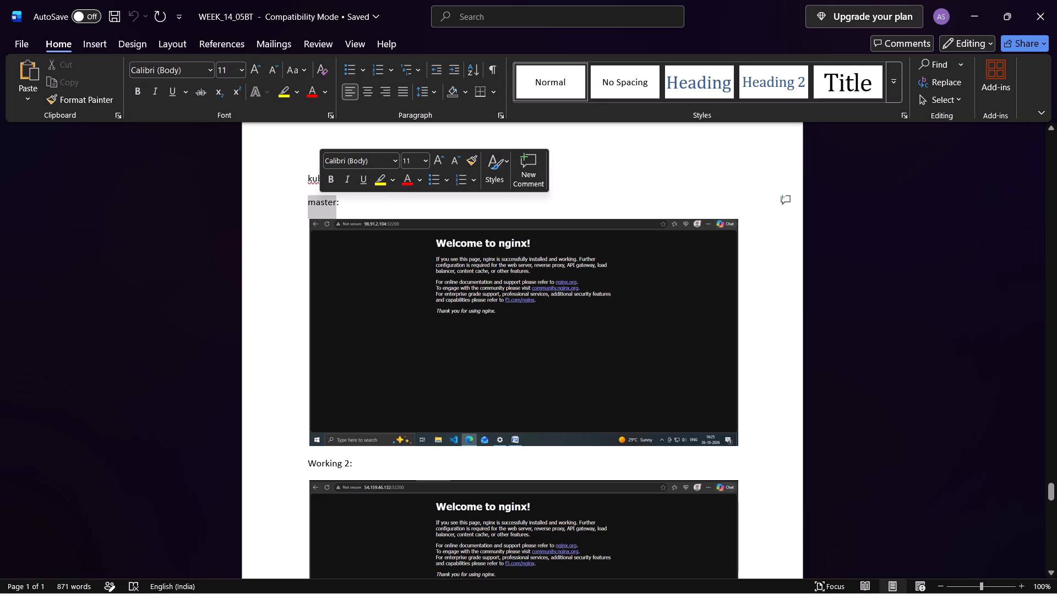
pyautogui.write('working')
pyautogui.press('space')
pyautogui.press('1')
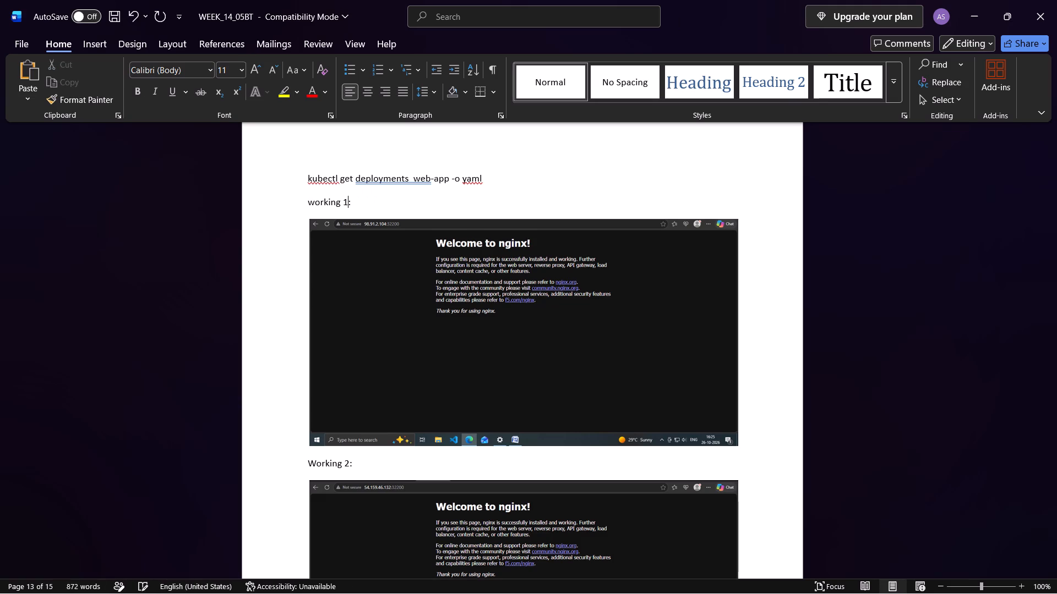
pyautogui.press('Return')
pyautogui.press('BackSpace')
pyautogui.hotkey('ctrl', 's')
# Look back through the document from the nginx deployment and master node steps to the EC2 launch screenshots.
pyautogui.scroll(3, 536, 246)
pyautogui.scroll(-1, 536, 246)
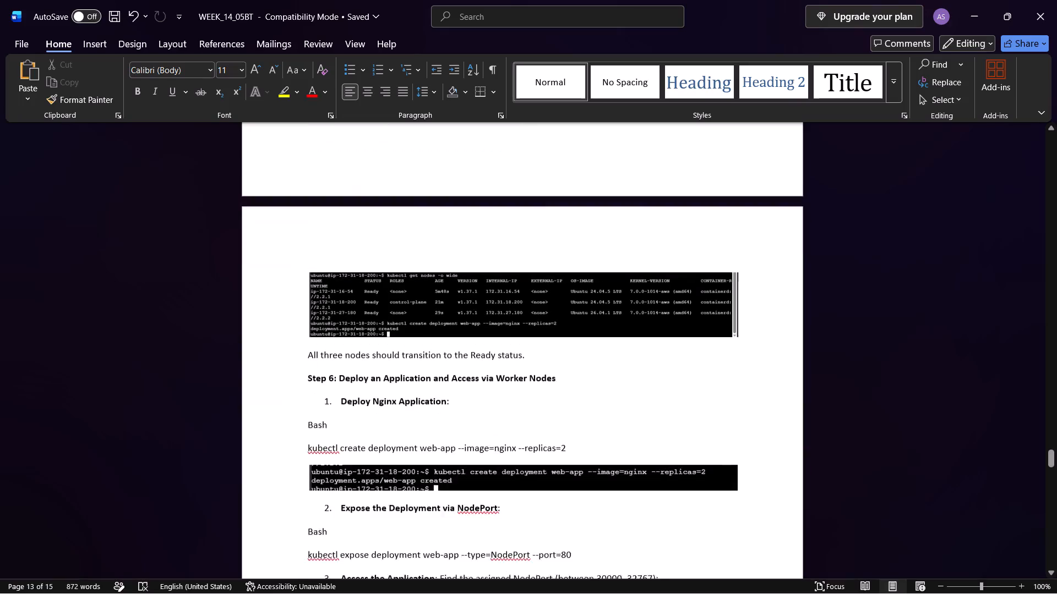
pyautogui.scroll(-1, 536, 246)
pyautogui.scroll(4, 536, 246)
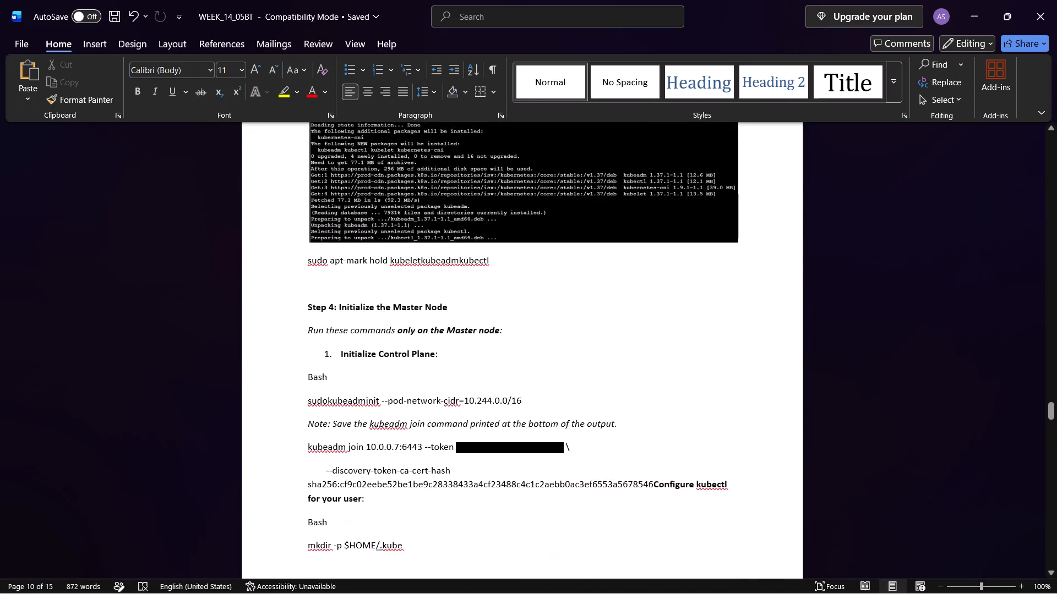
pyautogui.scroll(10, 536, 246)
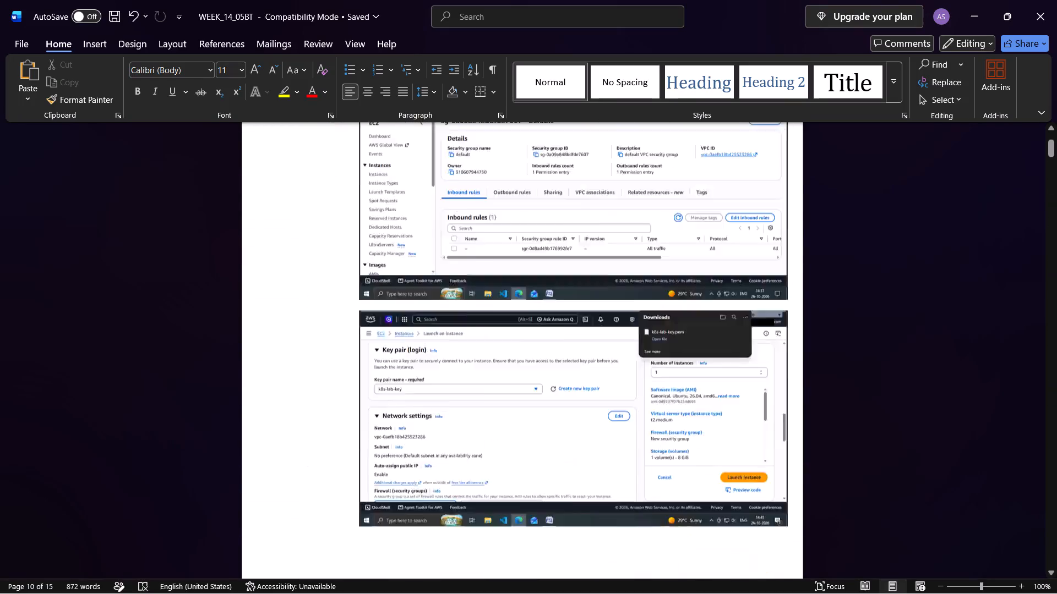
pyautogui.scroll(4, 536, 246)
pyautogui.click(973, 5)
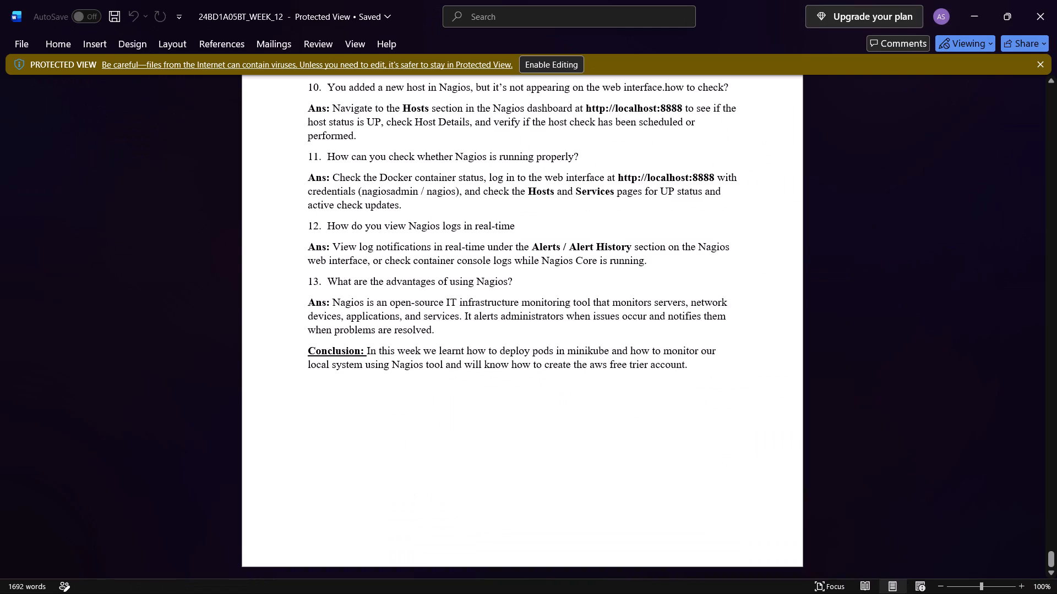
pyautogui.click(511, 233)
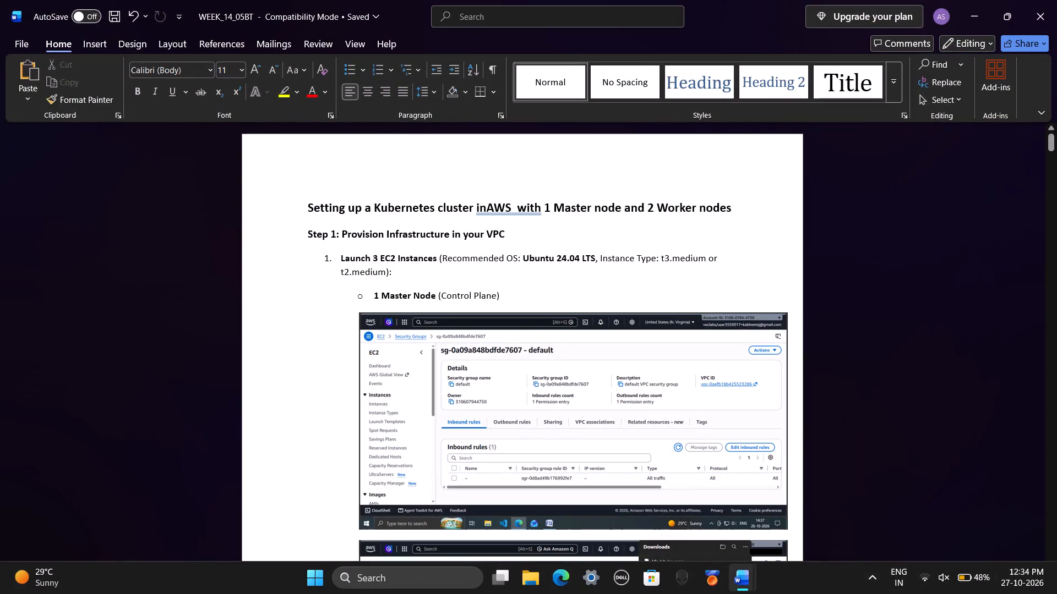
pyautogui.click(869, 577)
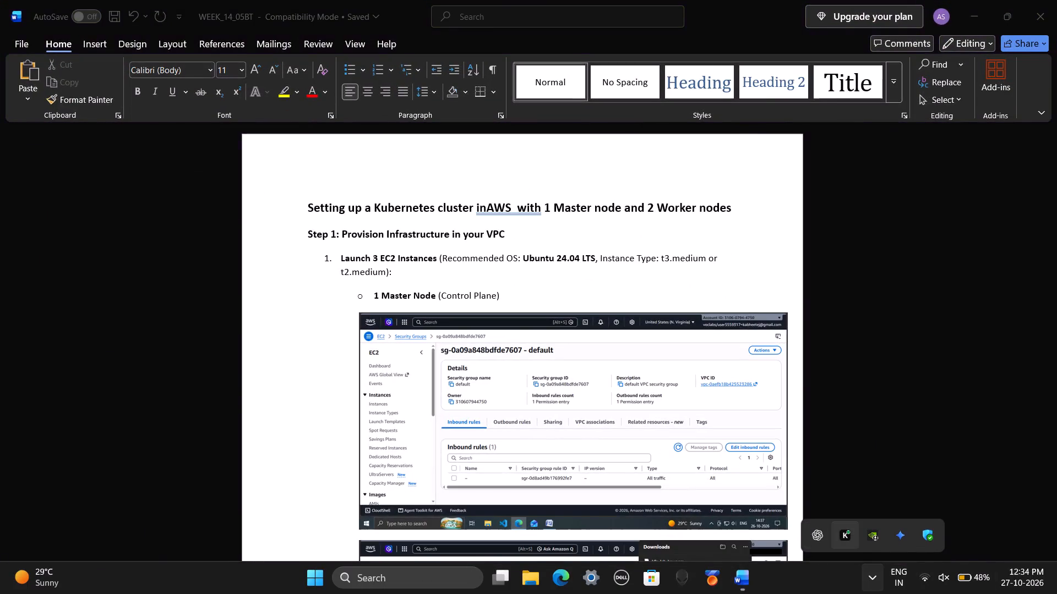
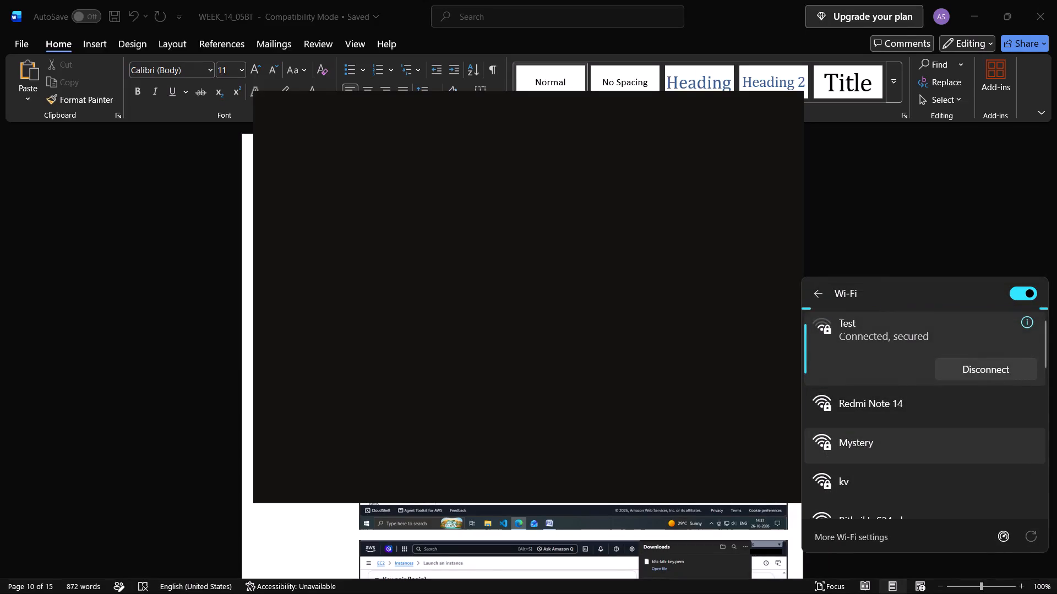
# Connect the computer to the secured "S24 plus" phone hotspot in place of the Test Wi-Fi network.
pyautogui.scroll(-2, 871, 474)
pyautogui.scroll(1, 871, 474)
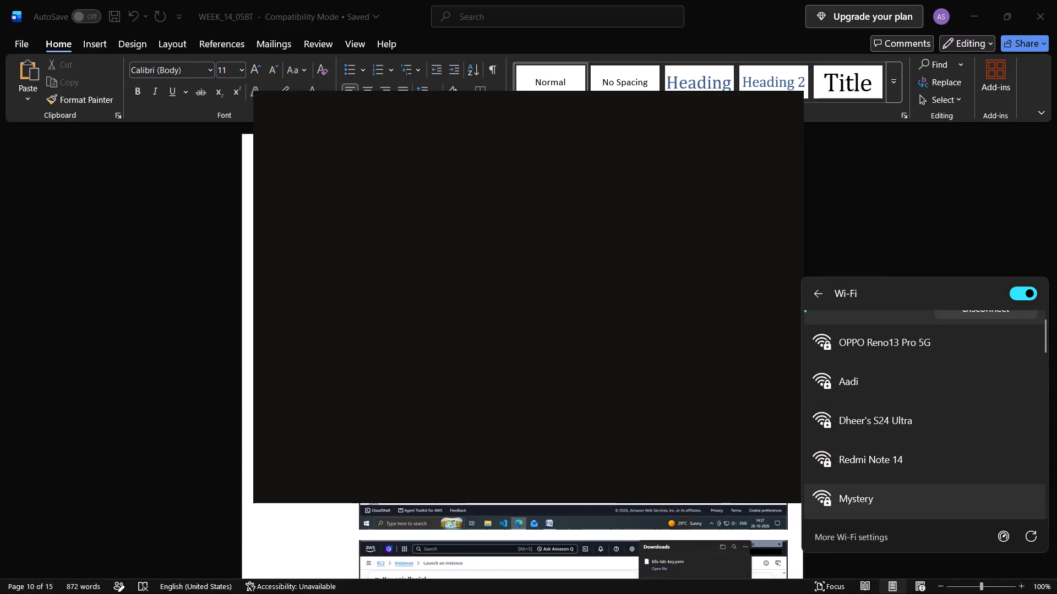
pyautogui.scroll(1, 856, 400)
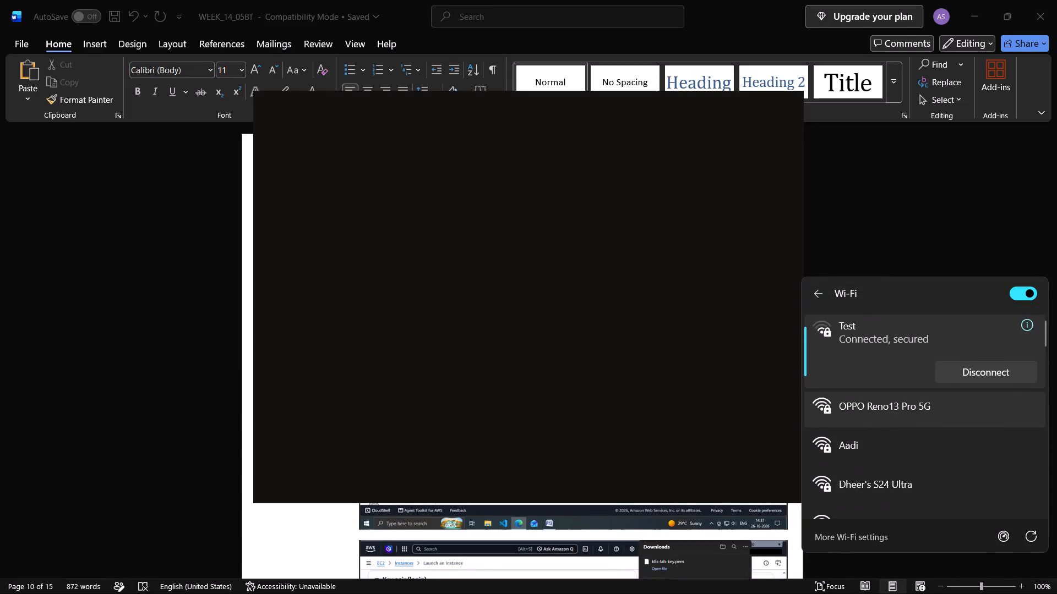
pyautogui.scroll(1, 856, 400)
pyautogui.scroll(-2, 856, 400)
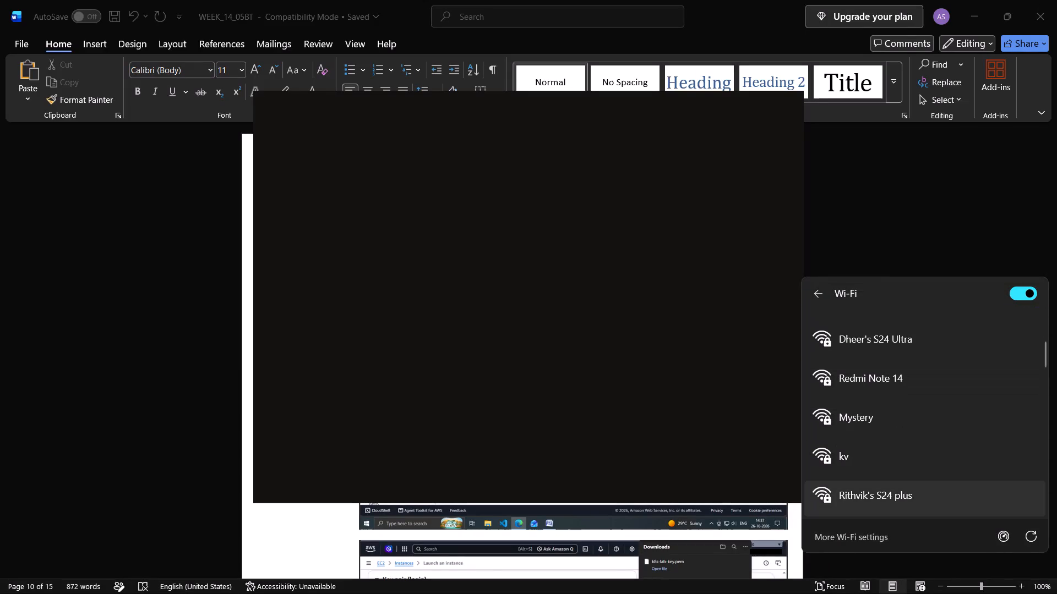
pyautogui.click(867, 501)
pyautogui.click(975, 503)
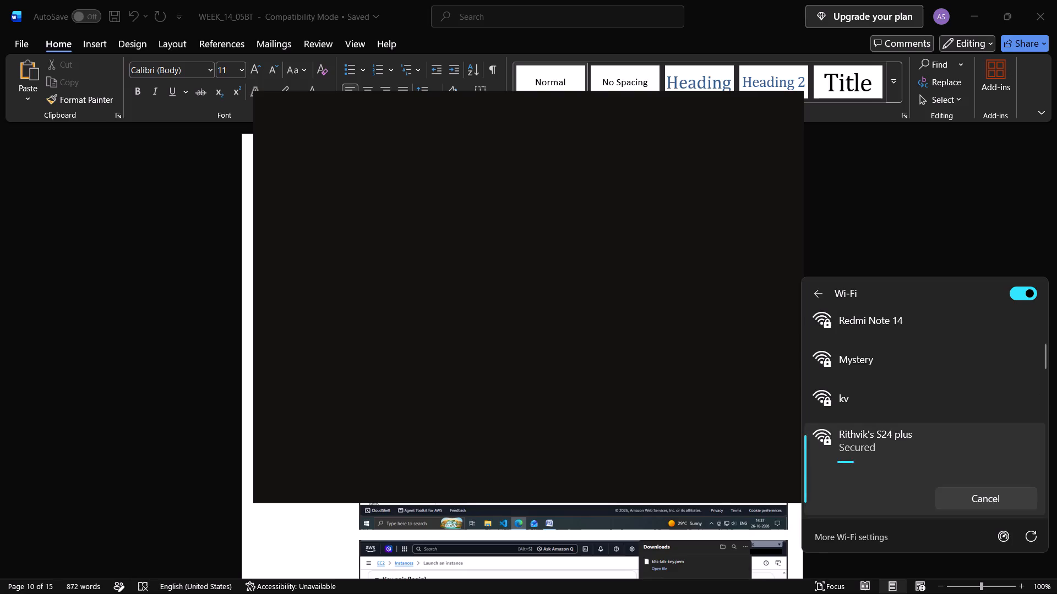
pyautogui.click(824, 287)
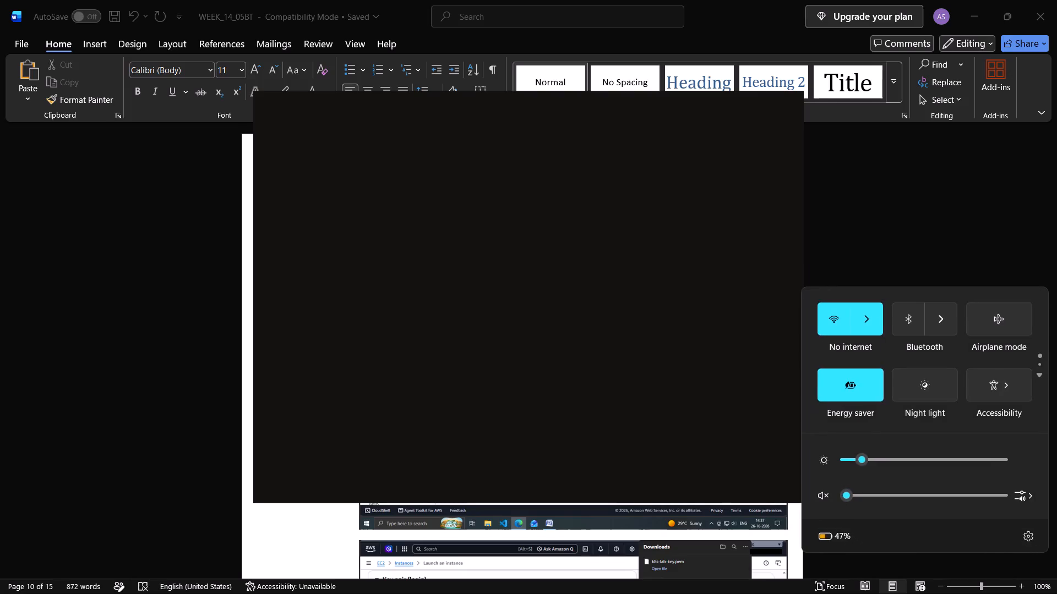
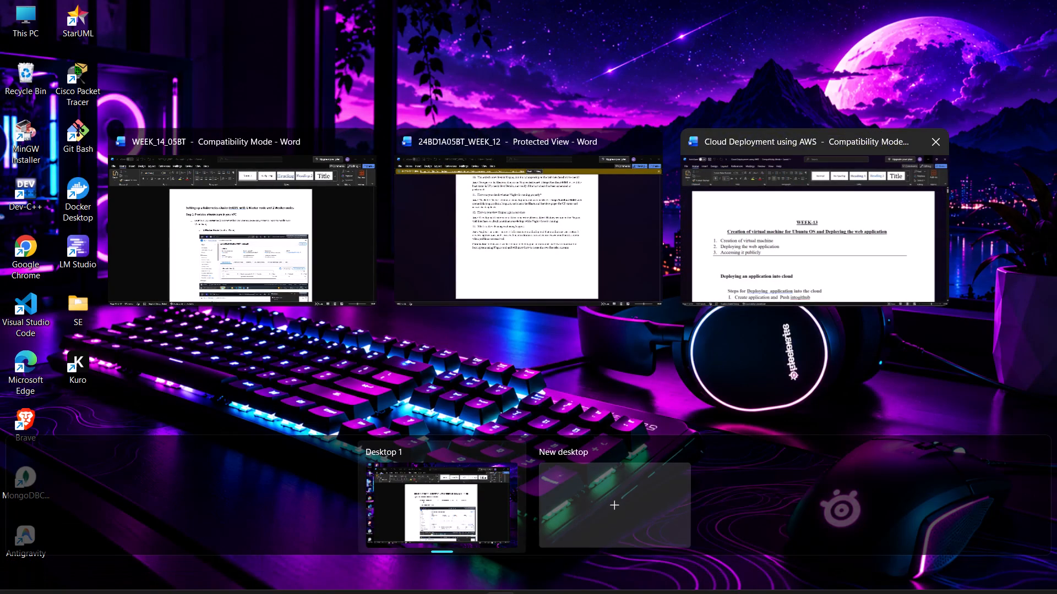
# Leave the open-windows overview, returning to the WEEK_14_05BT document, and show the hidden system tray icons.
pyautogui.click(565, 369)
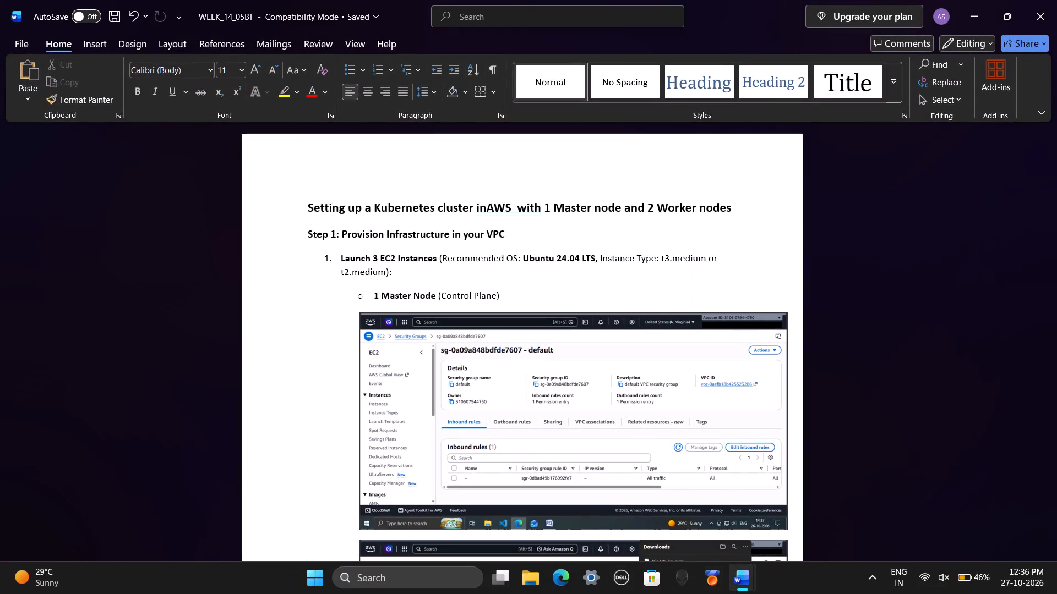
pyautogui.click(867, 575)
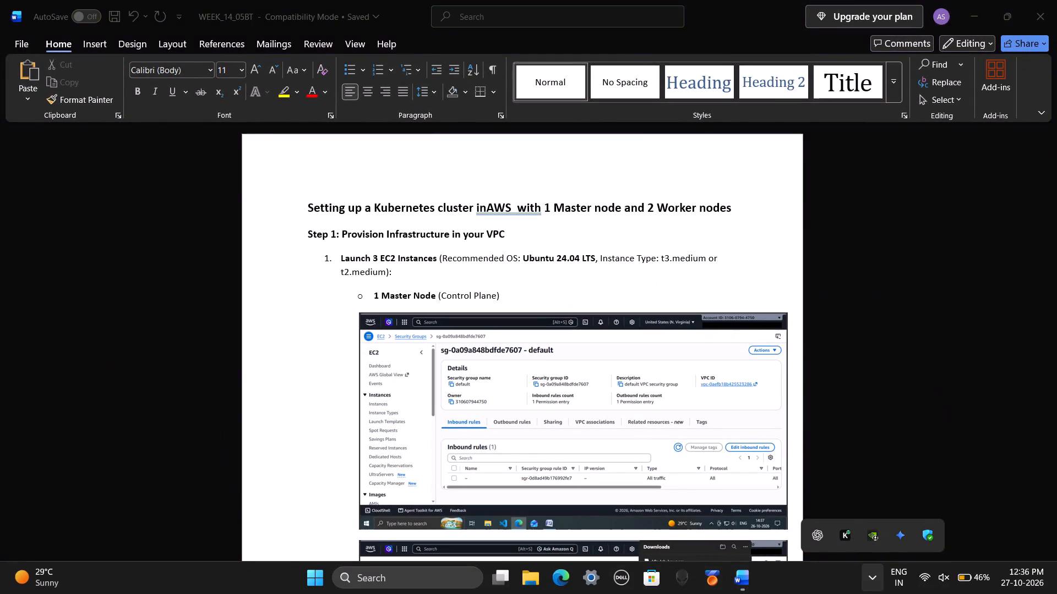
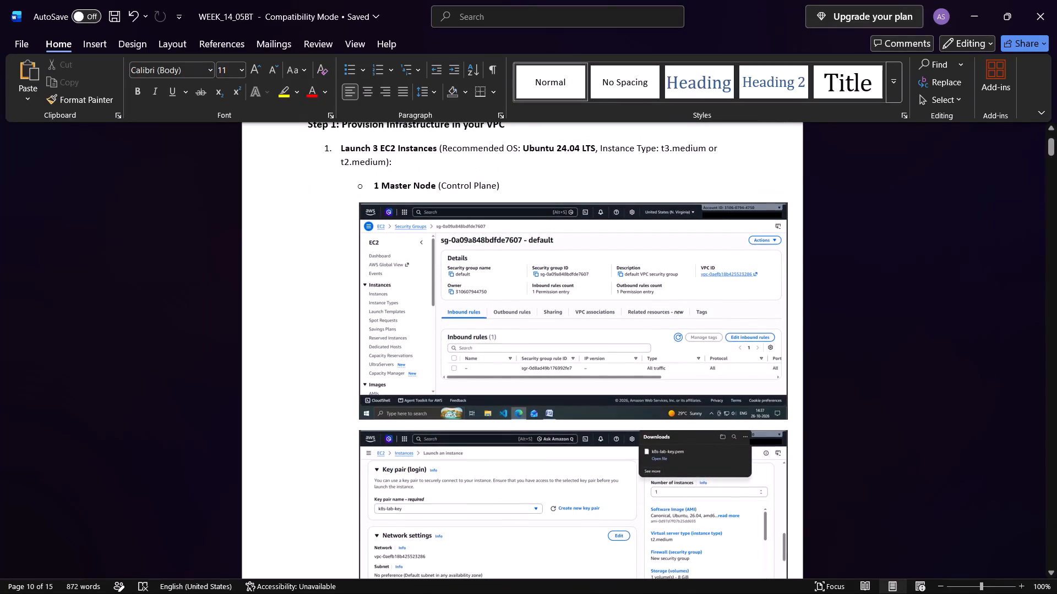
# Enlarge the page view to 150% and look through the Step 1 to Step 3 screenshots for exposed account details.
pyautogui.keyDown('ctrl'); pyautogui.scroll(3, 599, 354); pyautogui.keyUp('ctrl')
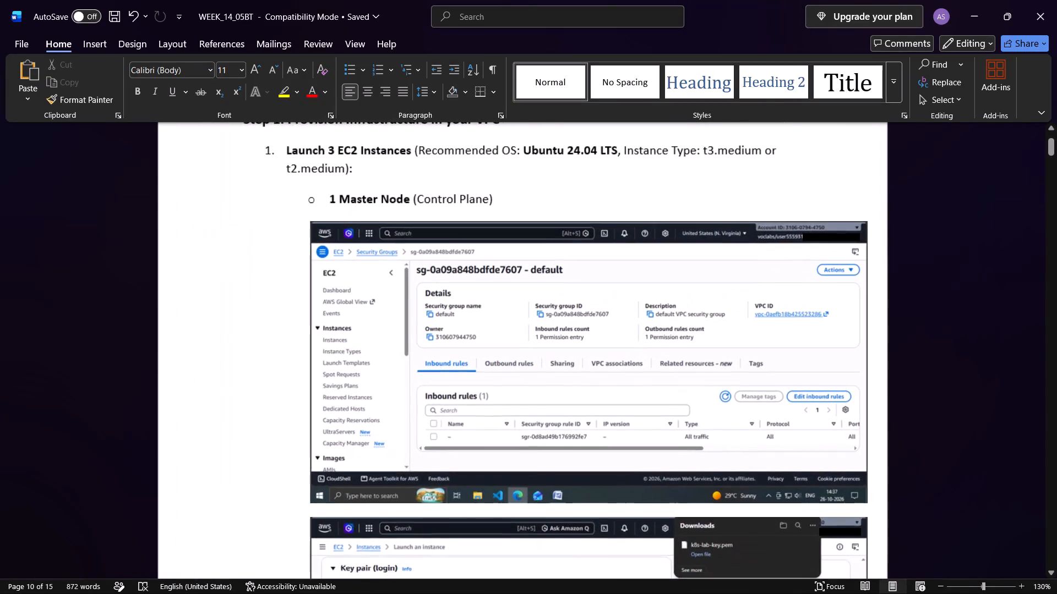
pyautogui.scroll(-1, 599, 354)
pyautogui.keyDown('ctrl'); pyautogui.scroll(2, 599, 354); pyautogui.keyUp('ctrl')
pyautogui.scroll(-1, 599, 354)
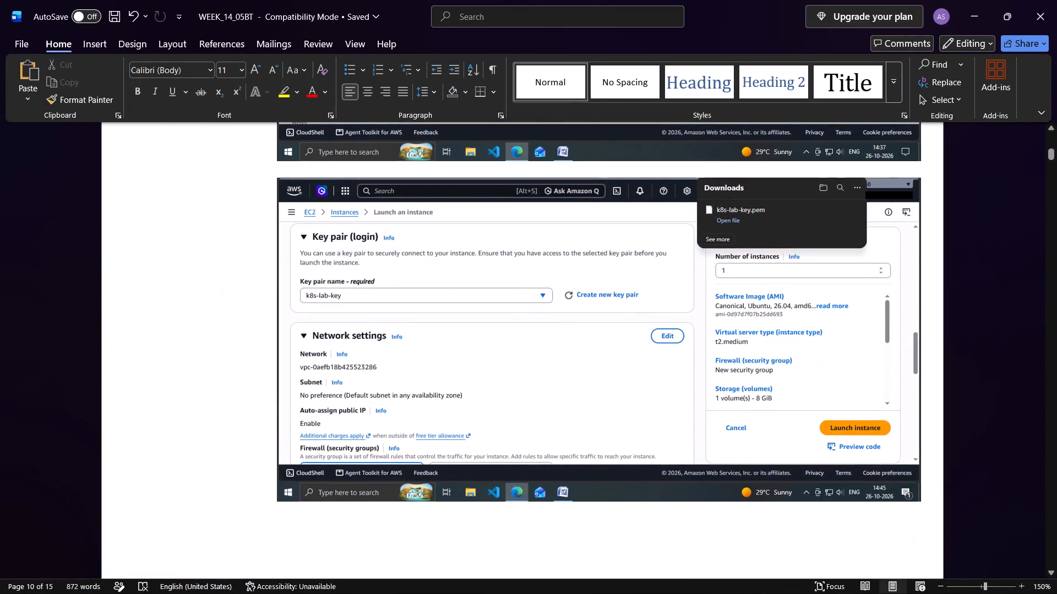
pyautogui.scroll(1, 599, 354)
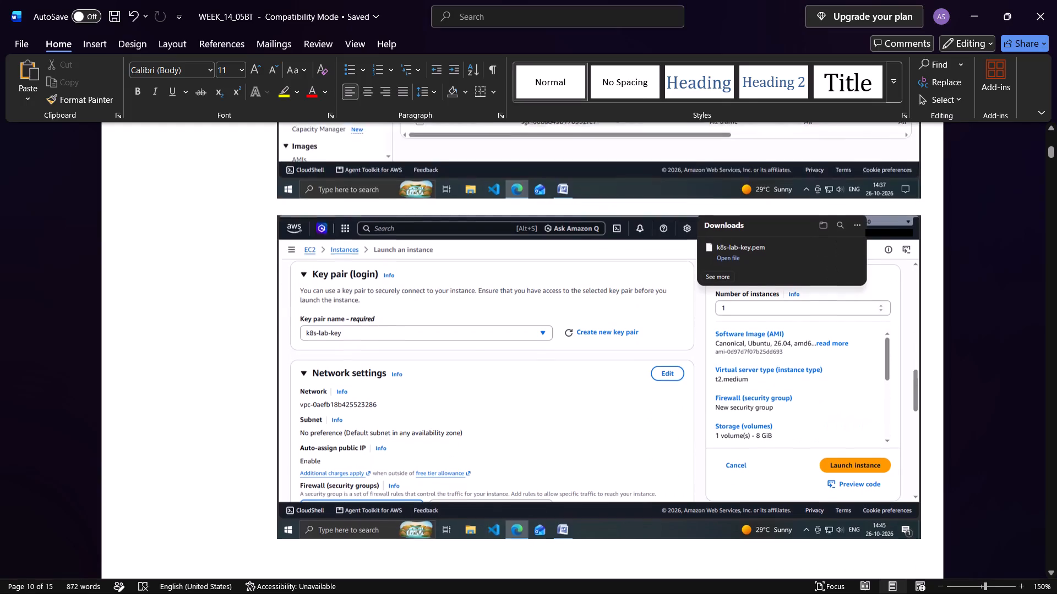
pyautogui.scroll(3, 599, 354)
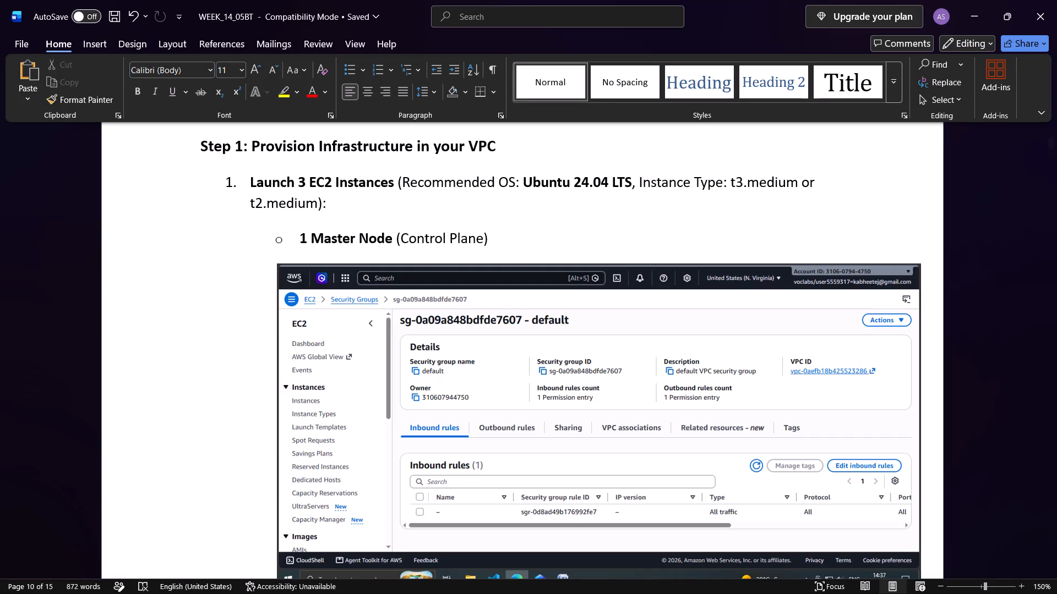
pyautogui.scroll(-2, 645, 332)
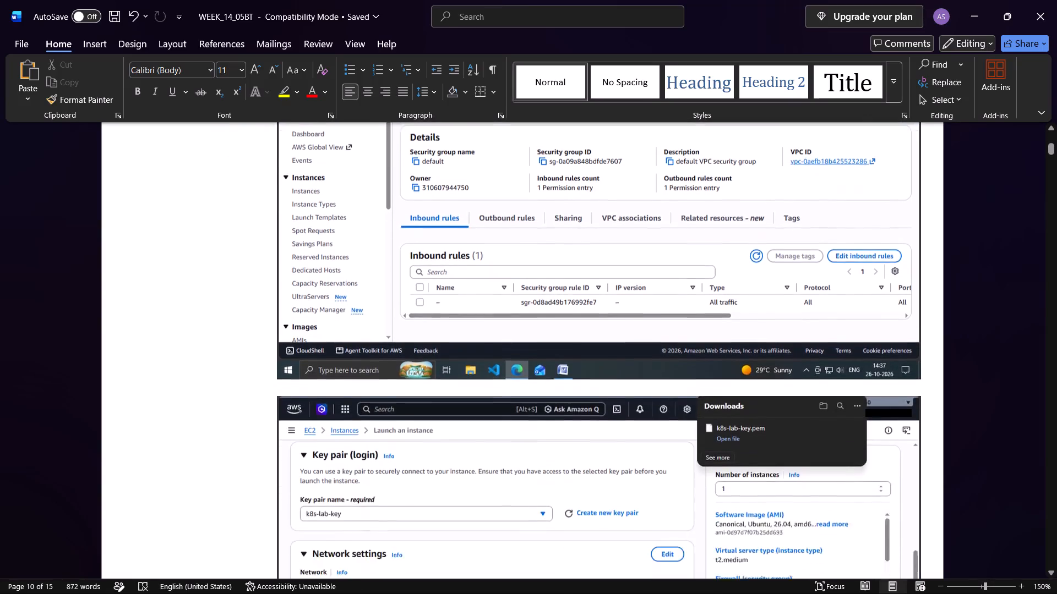
pyautogui.scroll(-3, 645, 332)
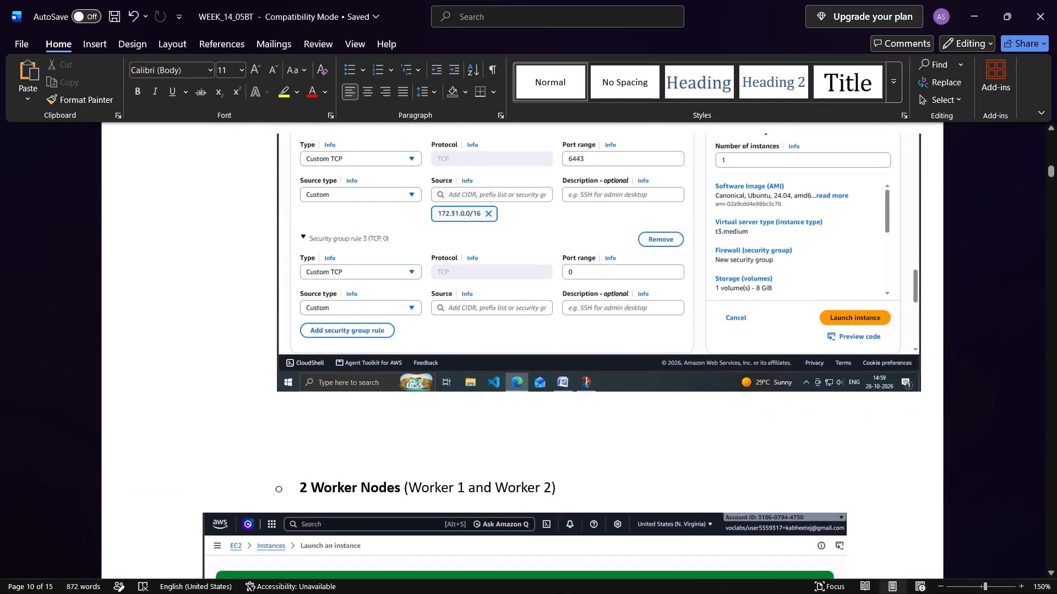
pyautogui.scroll(-2, 645, 332)
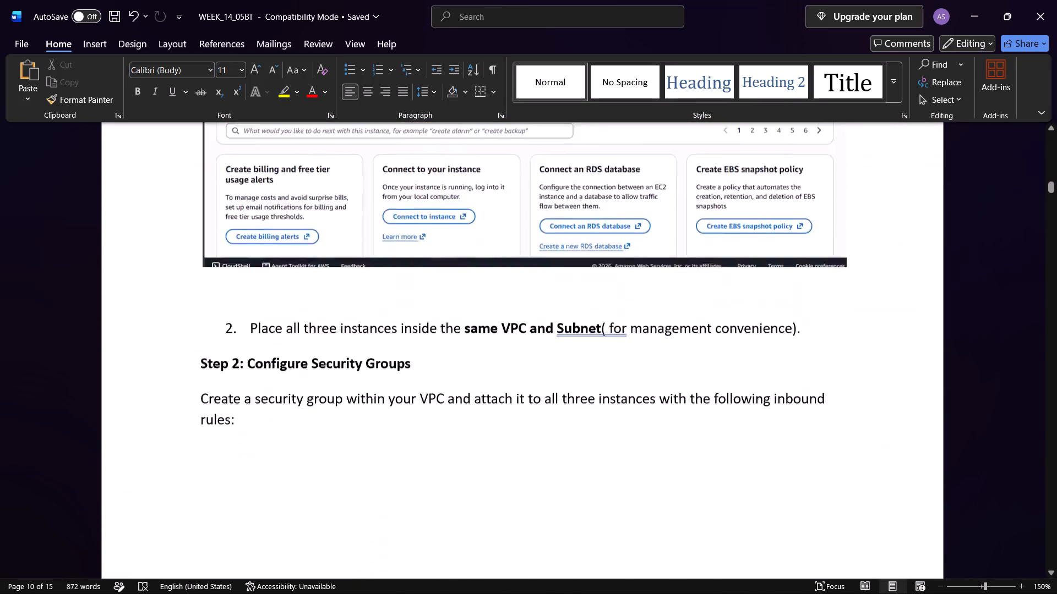
pyautogui.scroll(-6, 645, 332)
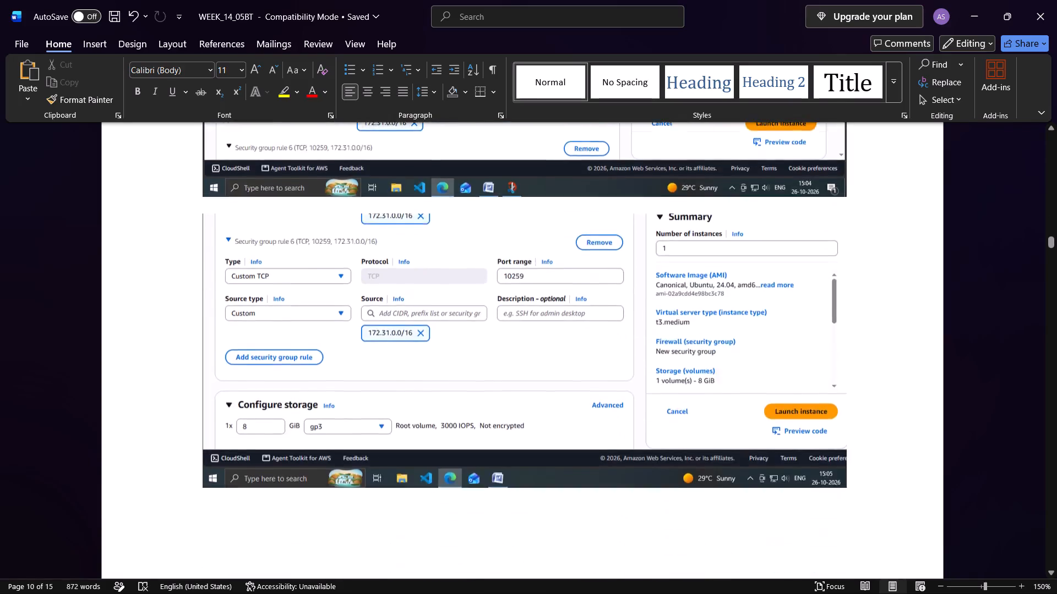
pyautogui.scroll(-14, 645, 332)
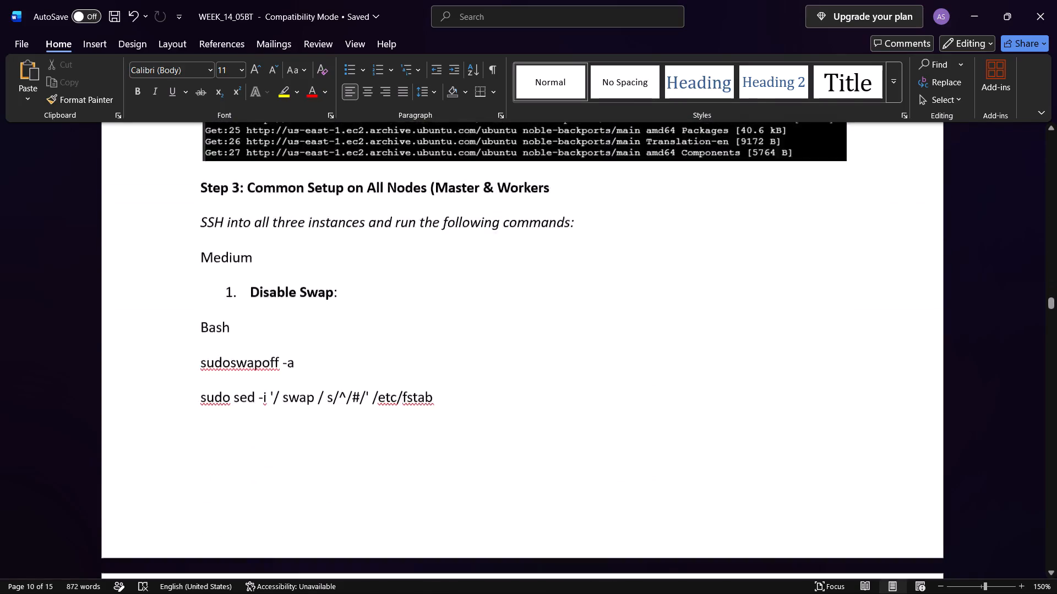
pyautogui.scroll(-6, 645, 332)
# Crop the AWS header bar with account details off the security group screenshot under 1 Master Node, leaving it about 7.5 cm high.
pyautogui.scroll(20, 645, 332)
pyautogui.scroll(3, 645, 332)
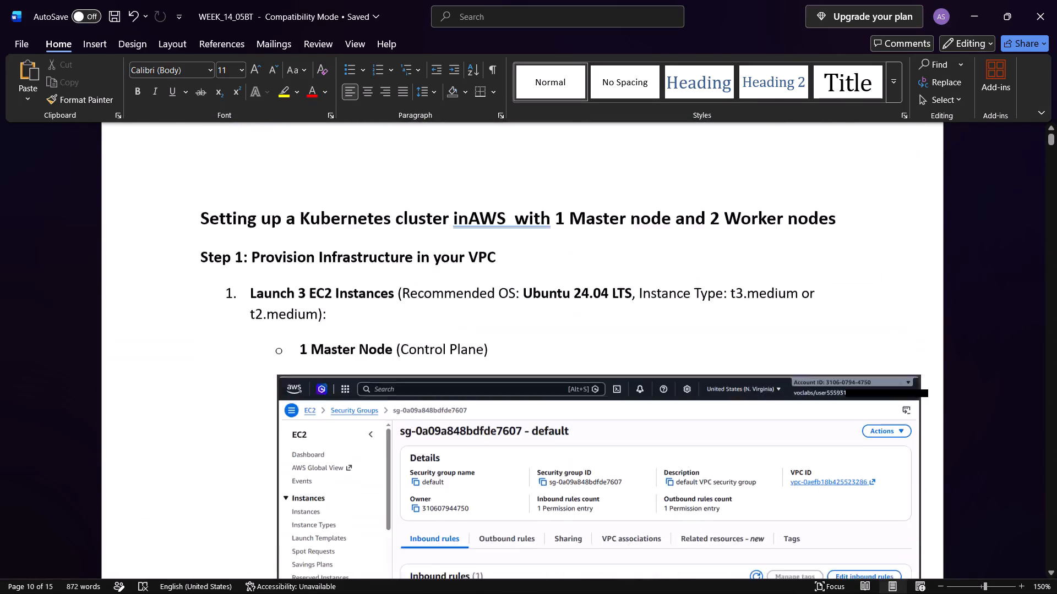
pyautogui.scroll(7, 645, 332)
pyautogui.click(654, 490)
pyautogui.scroll(-1, 654, 490)
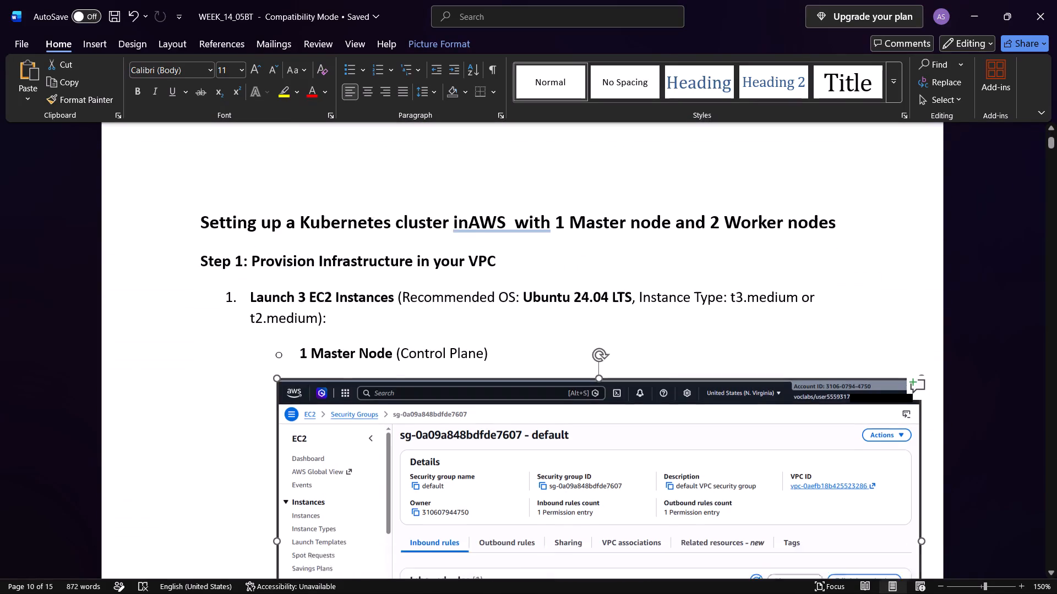
pyautogui.scroll(-1, 654, 490)
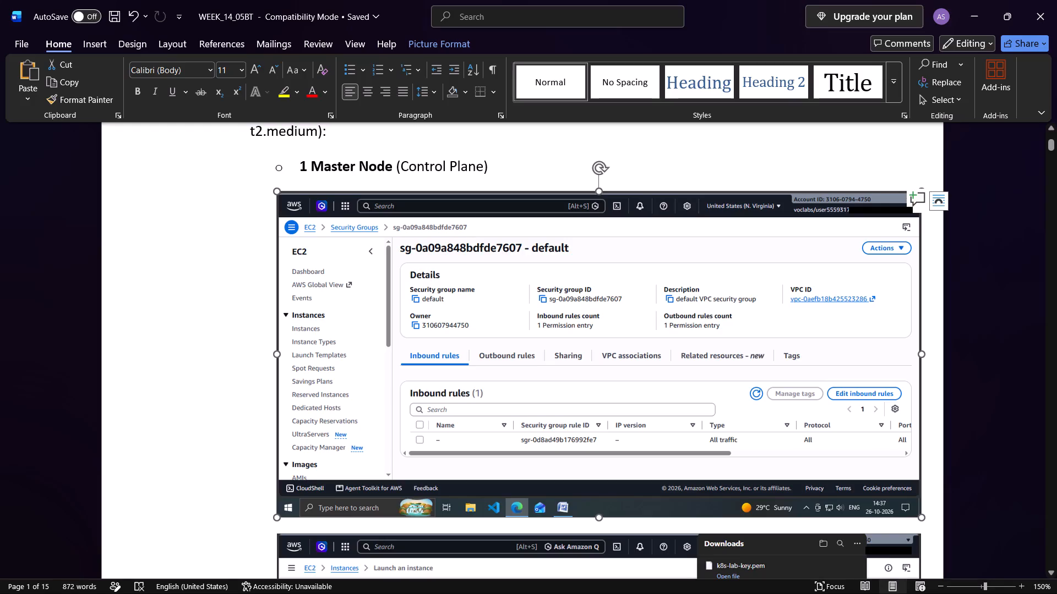
pyautogui.click(444, 41)
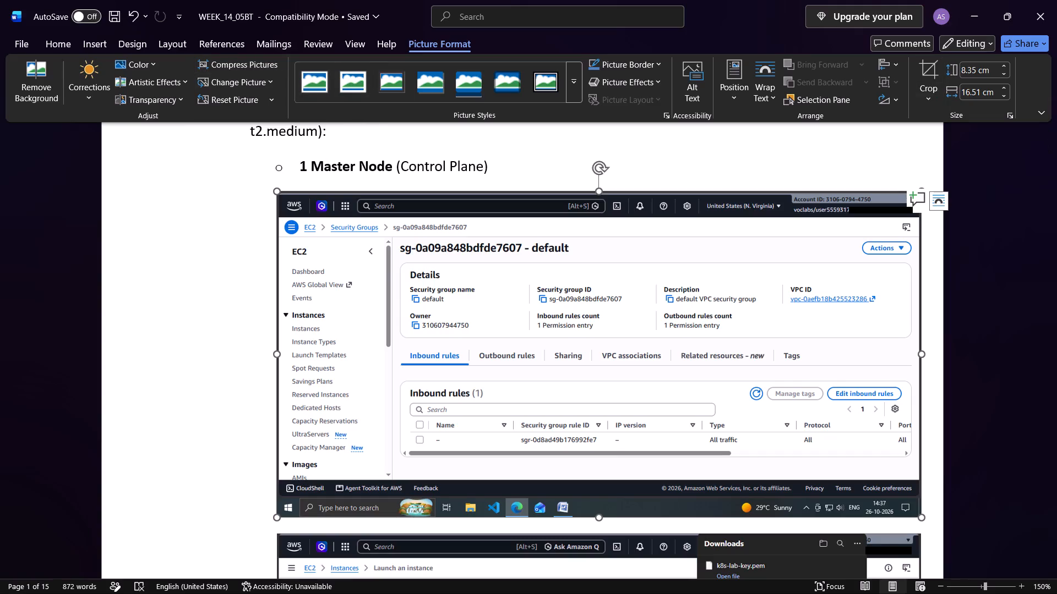
pyautogui.click(929, 86)
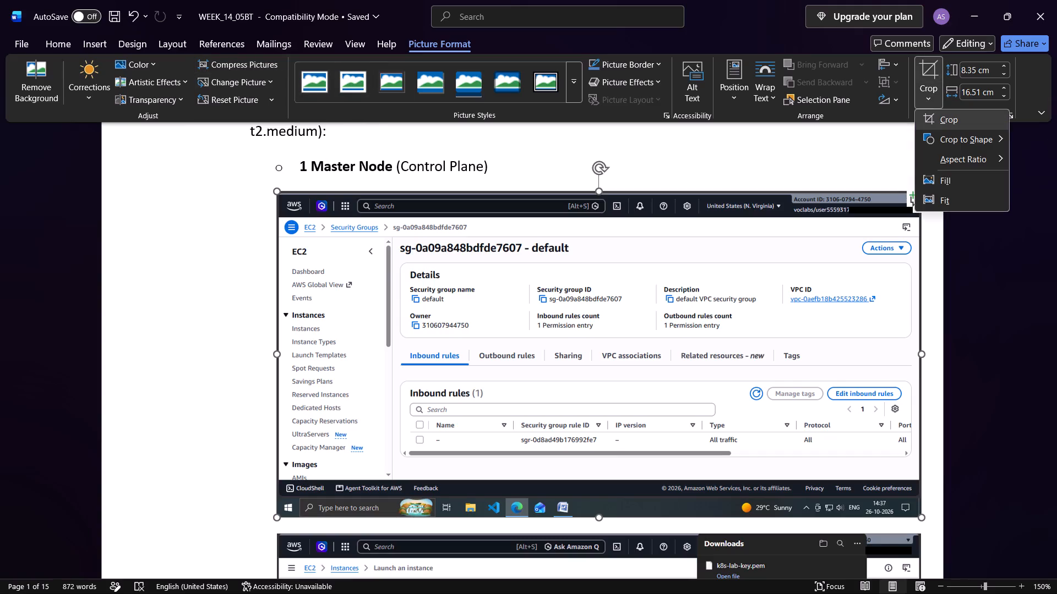
pyautogui.click(939, 118)
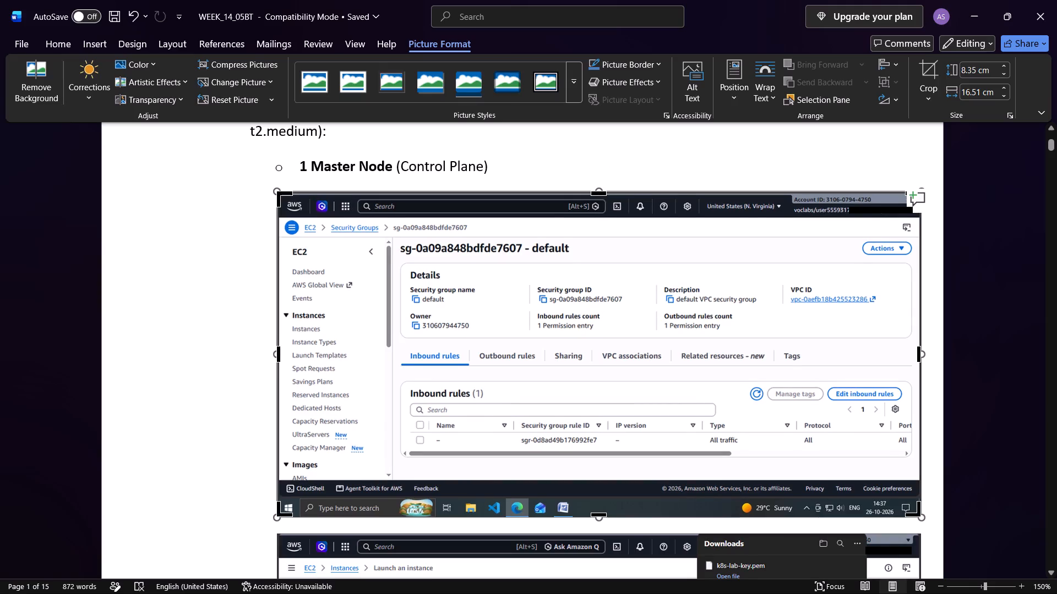
pyautogui.moveTo(602, 194); pyautogui.dragTo(609, 223)
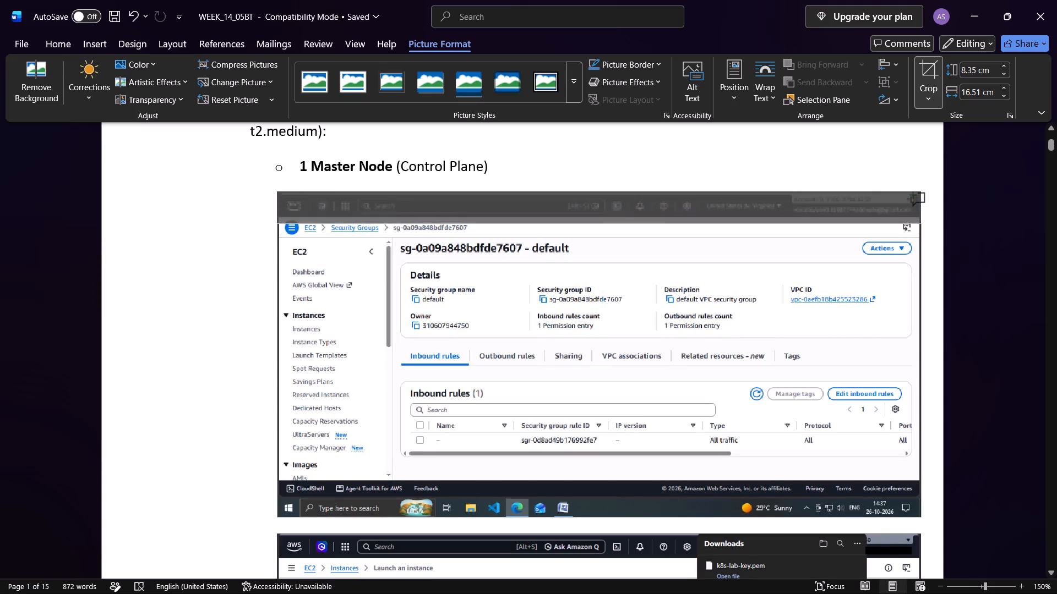
pyautogui.moveTo(609, 223); pyautogui.dragTo(611, 223)
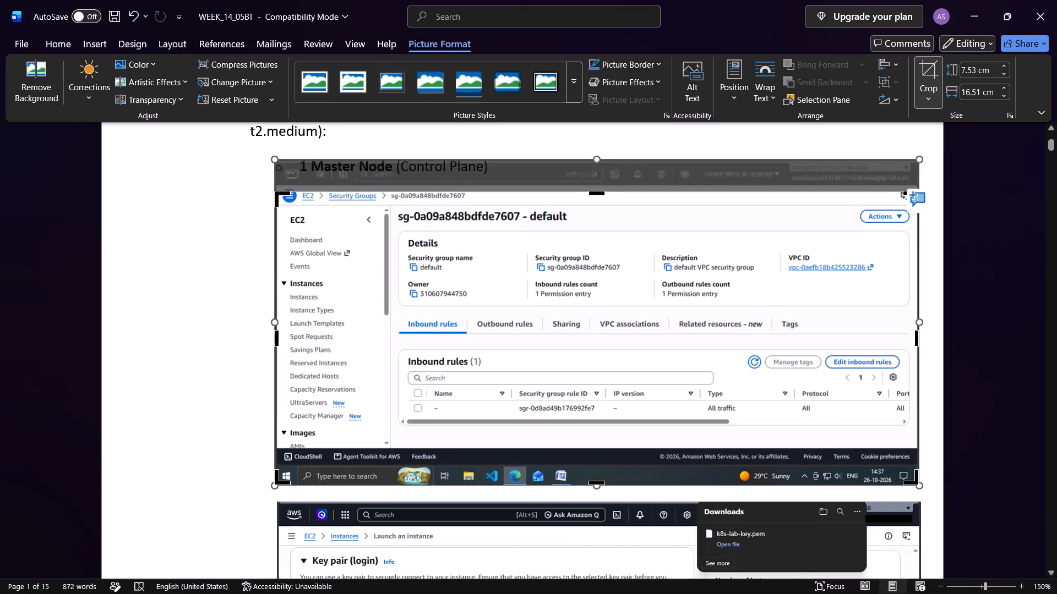
pyautogui.click(194, 334)
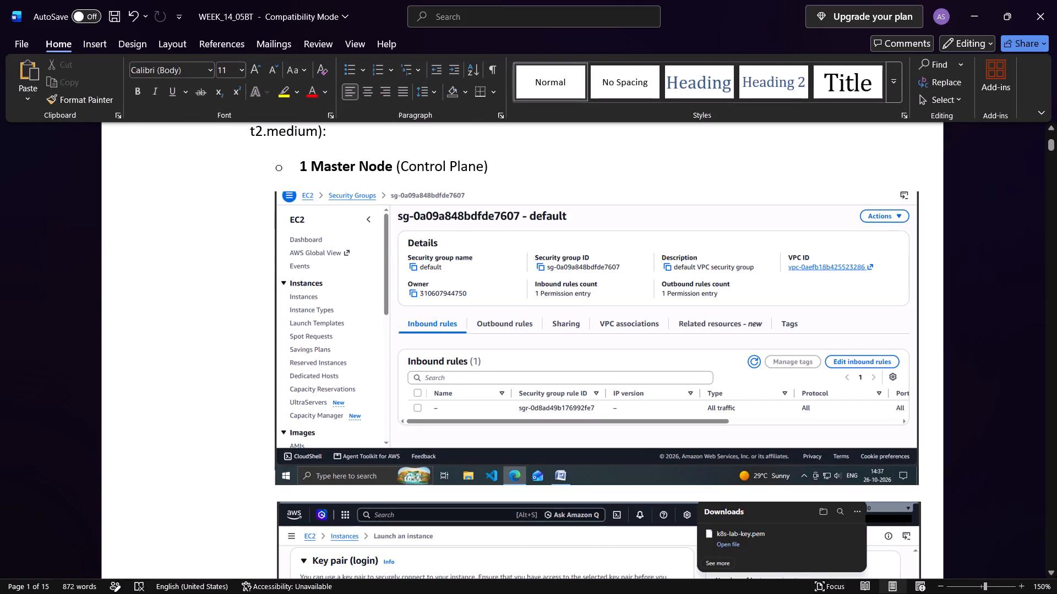
# Crop the AWS header bar off the top of the key pair and network settings screenshot, leaving it about 7.5 cm high.
pyautogui.scroll(-2, 601, 361)
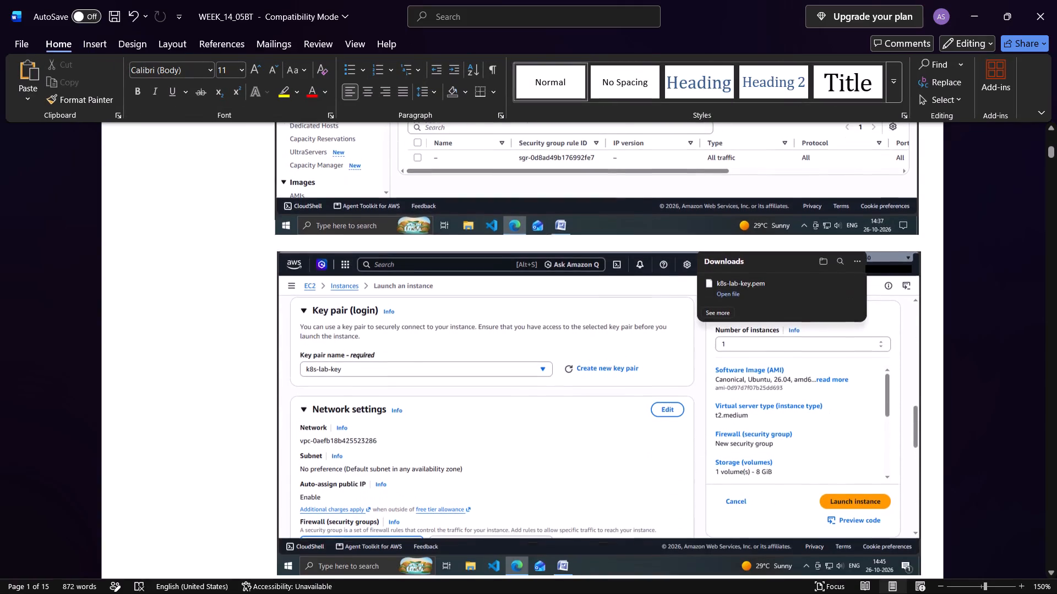
pyautogui.click(601, 361)
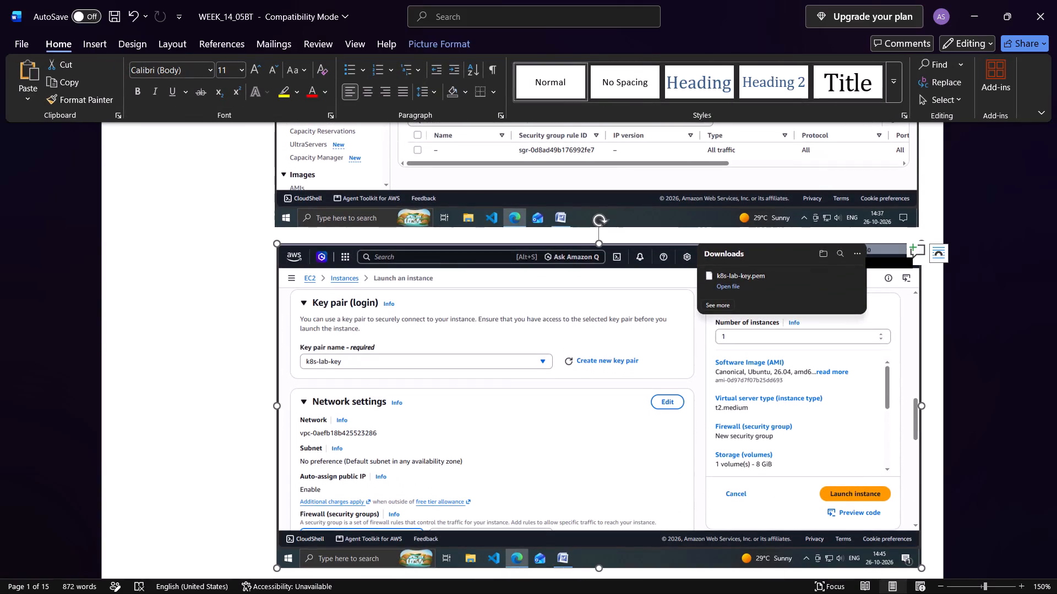
pyautogui.click(415, 39)
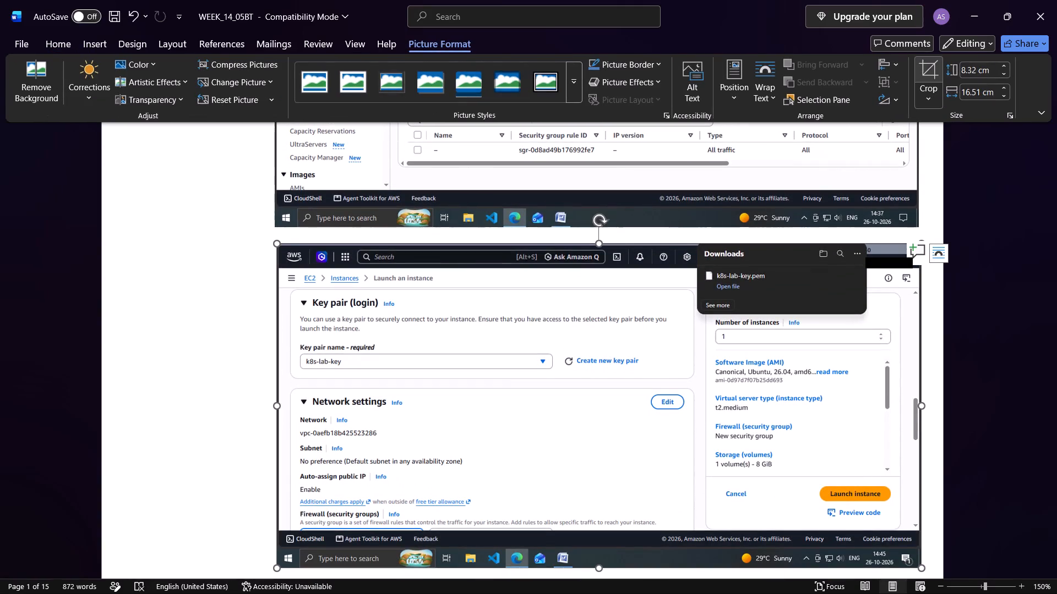
pyautogui.click(924, 70)
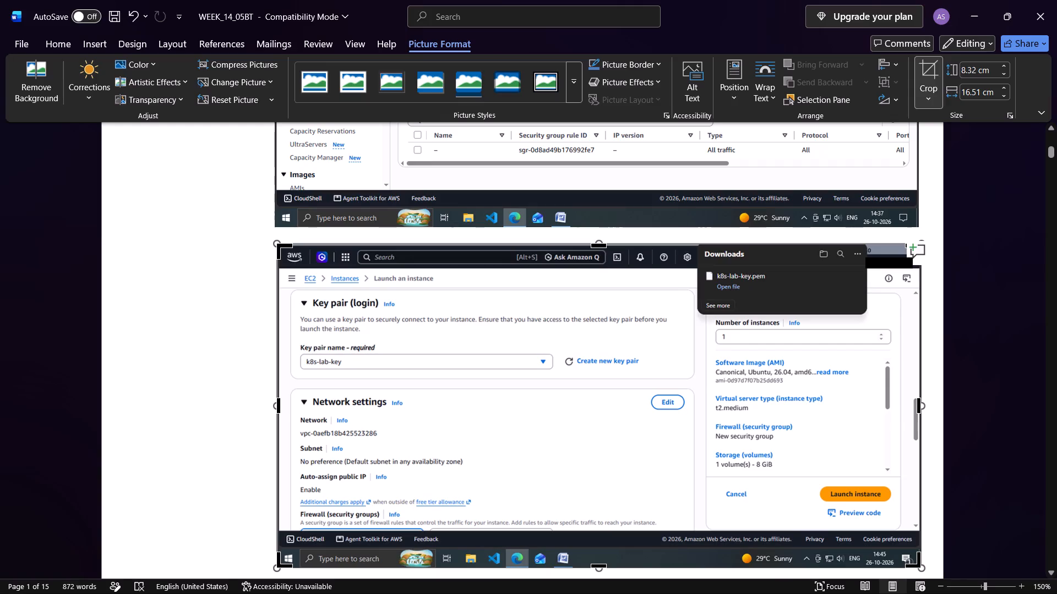
pyautogui.moveTo(598, 248); pyautogui.dragTo(600, 270)
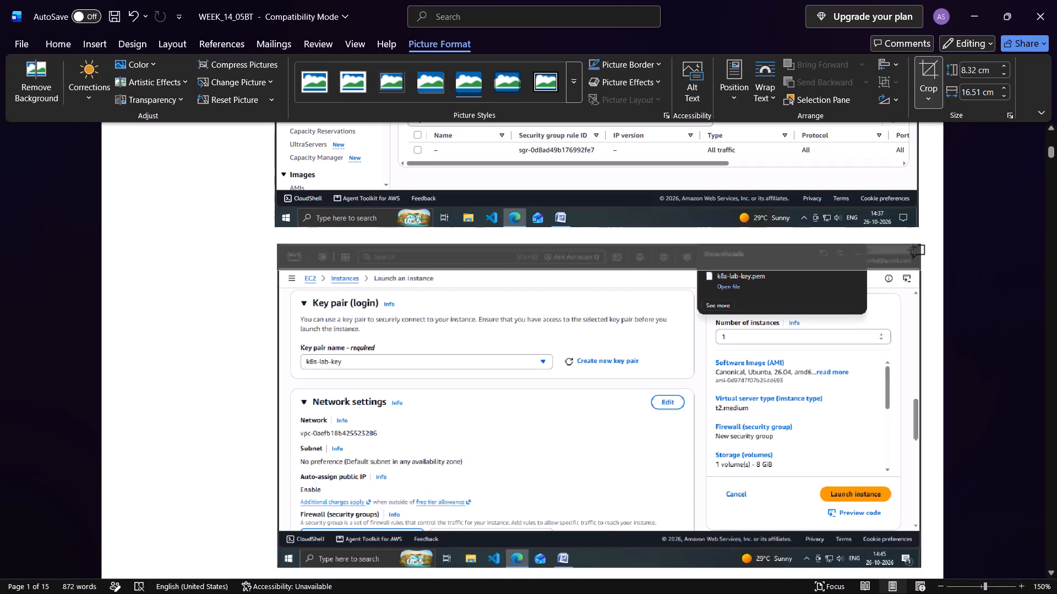
pyautogui.moveTo(600, 270); pyautogui.dragTo(600, 277)
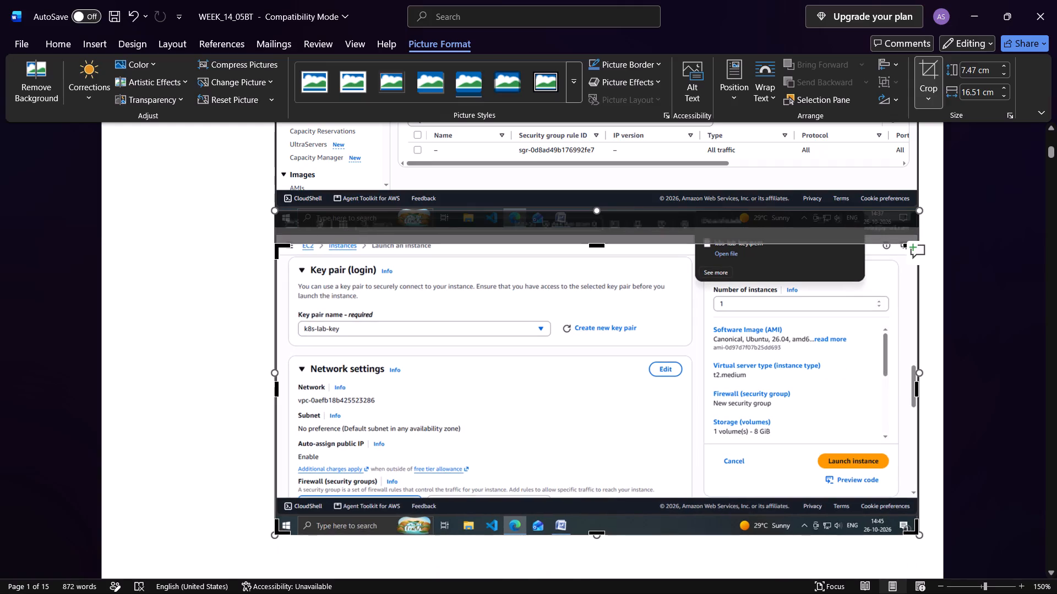
pyautogui.press('Escape')
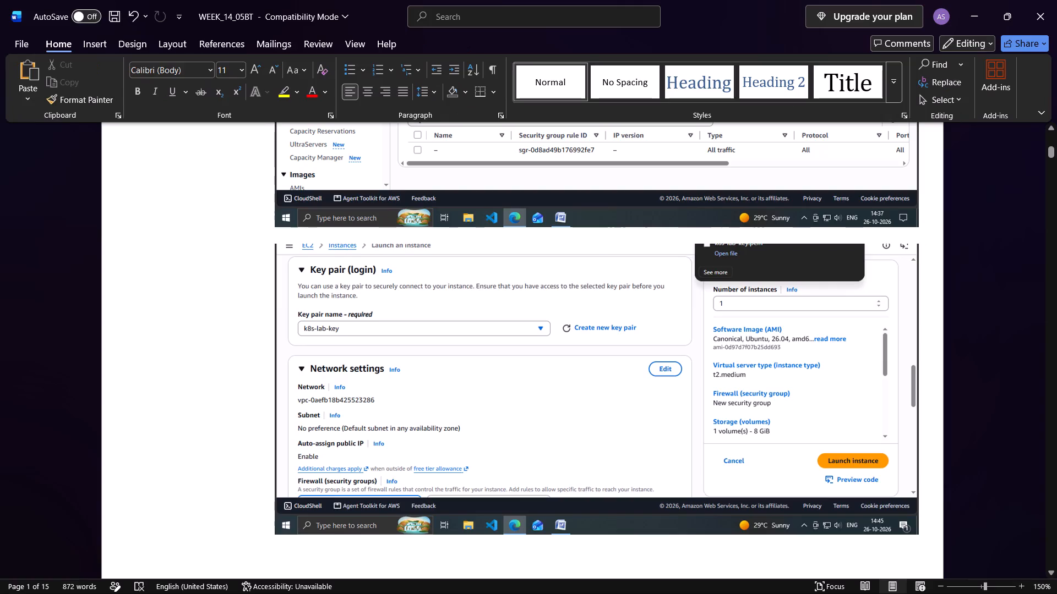
# Crop the AWS header bar off the launch success screenshot under 2 Worker Nodes, leaving it about 6.9 cm high.
pyautogui.scroll(-1, 433, 294)
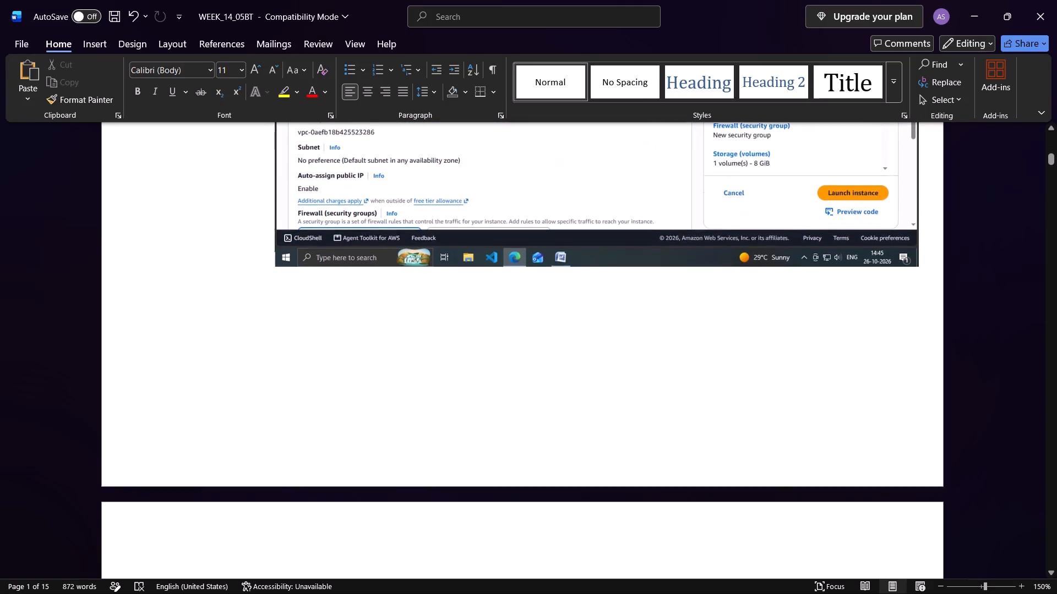
pyautogui.scroll(1, 433, 294)
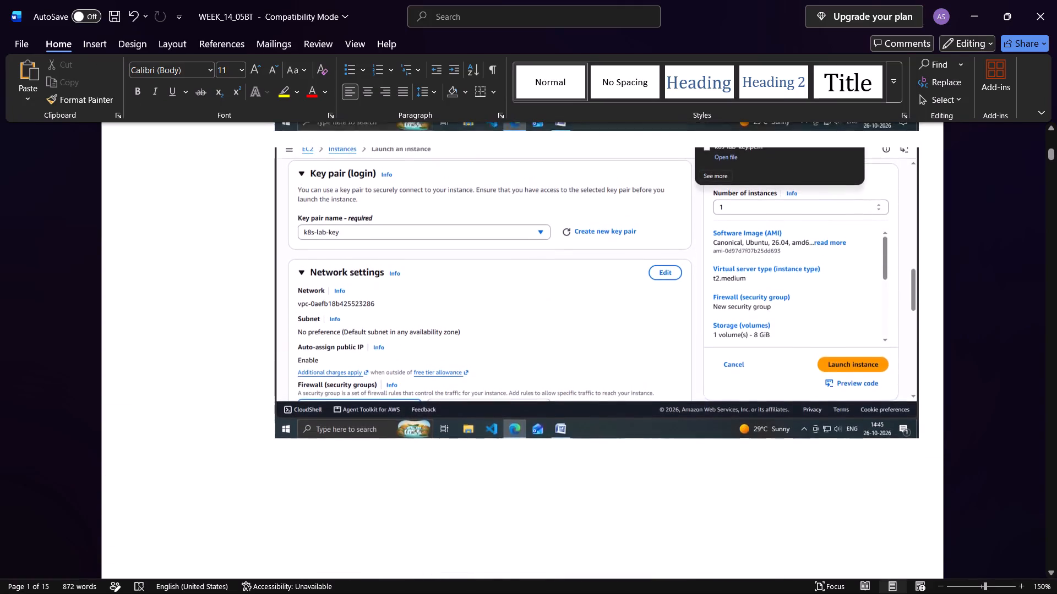
pyautogui.scroll(1, 433, 294)
pyautogui.scroll(-2, 433, 294)
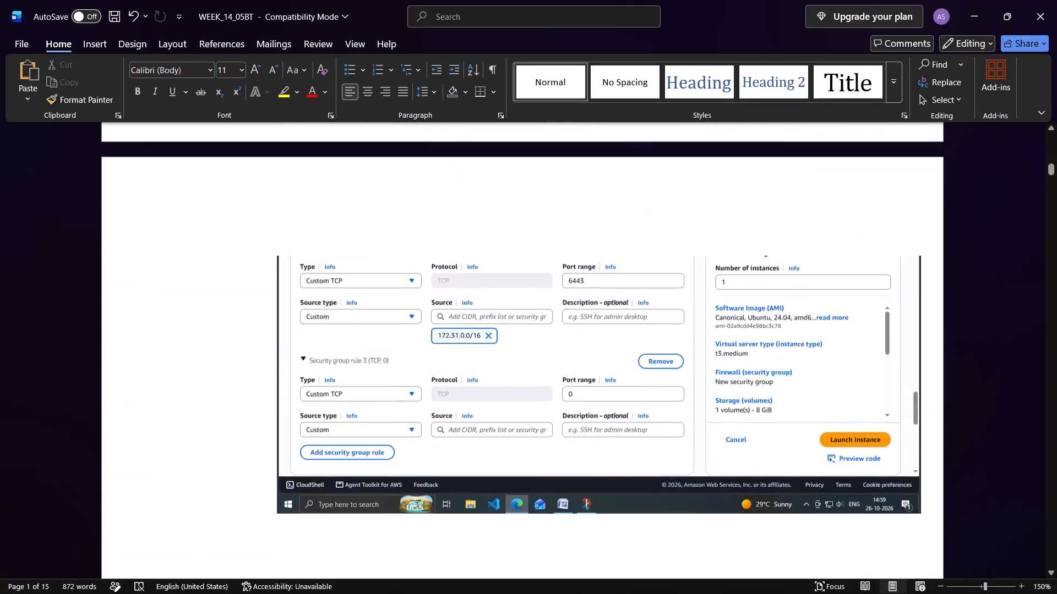
pyautogui.scroll(-3, 433, 294)
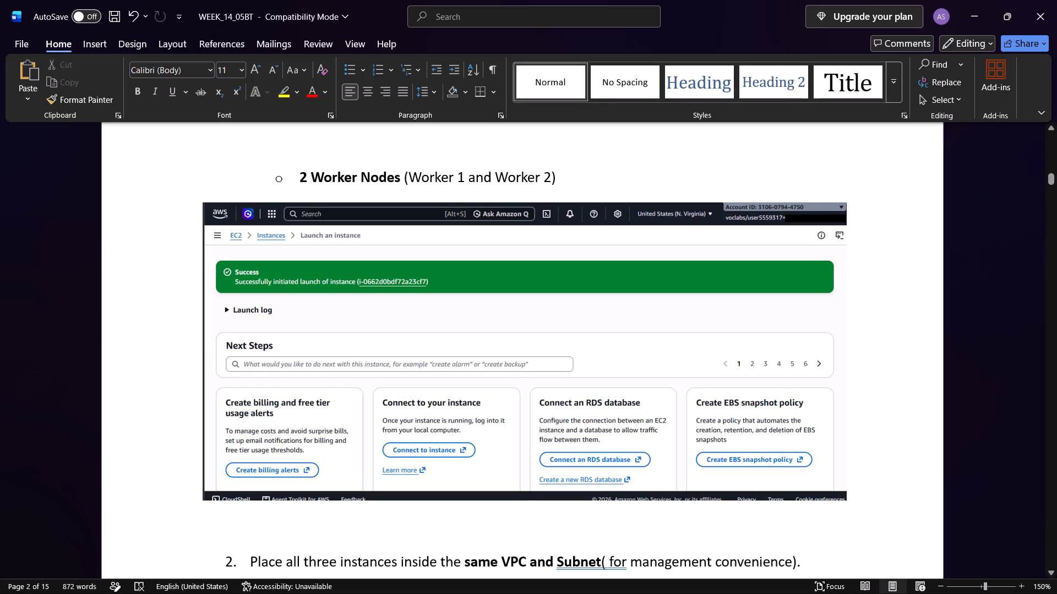
pyautogui.click(472, 304)
pyautogui.click(415, 43)
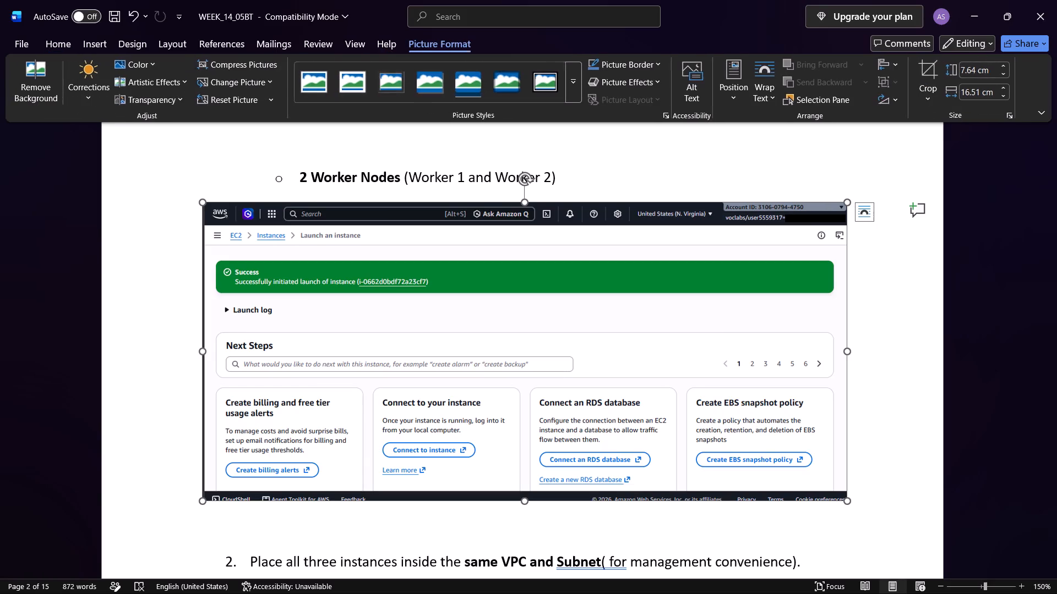
pyautogui.click(926, 70)
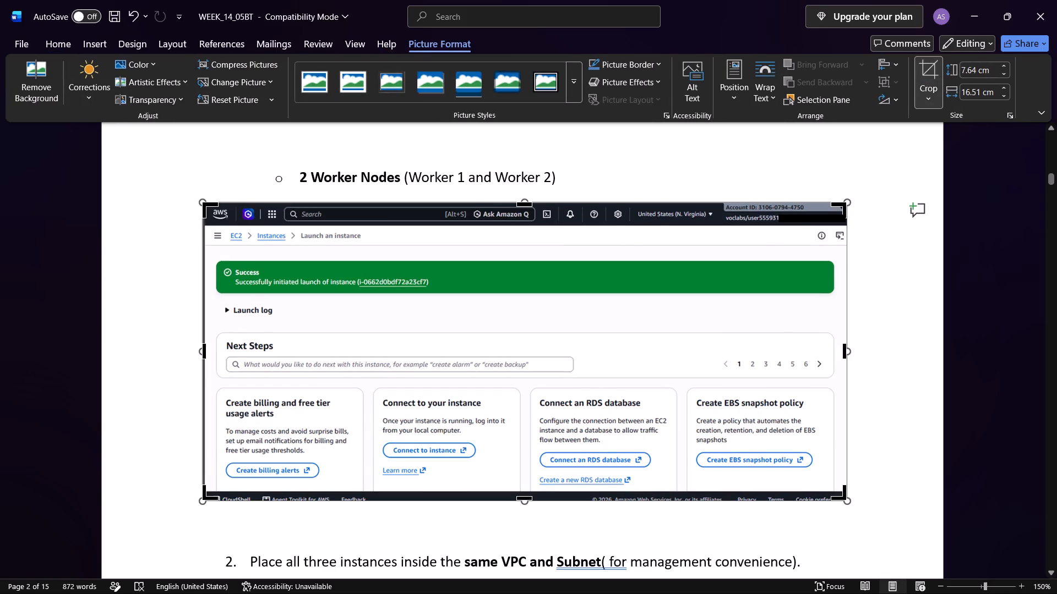
pyautogui.moveTo(528, 204); pyautogui.dragTo(529, 228)
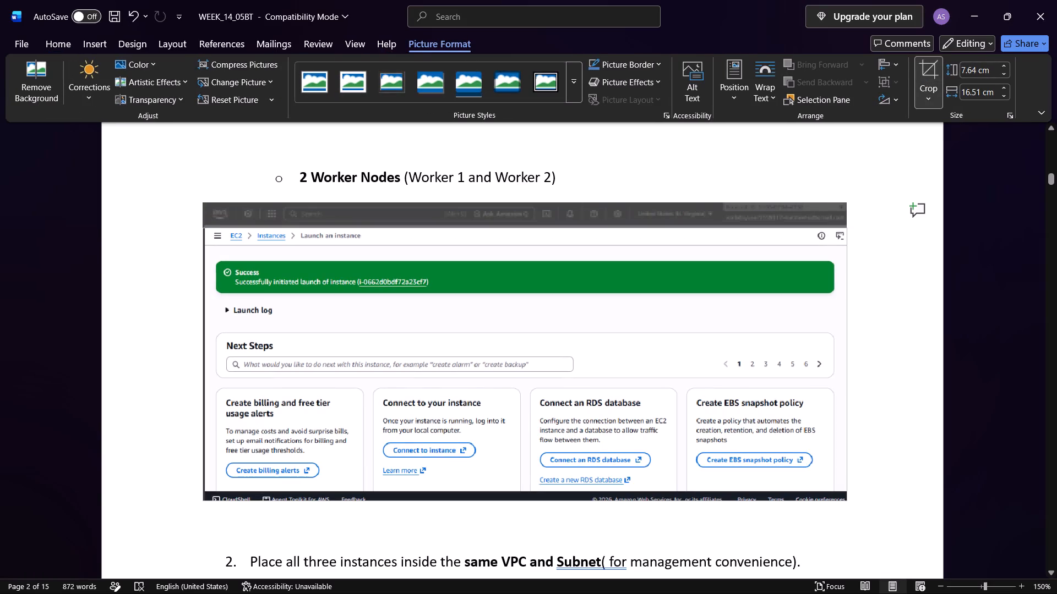
pyautogui.moveTo(529, 228); pyautogui.dragTo(530, 230)
pyautogui.scroll(-2, 570, 334)
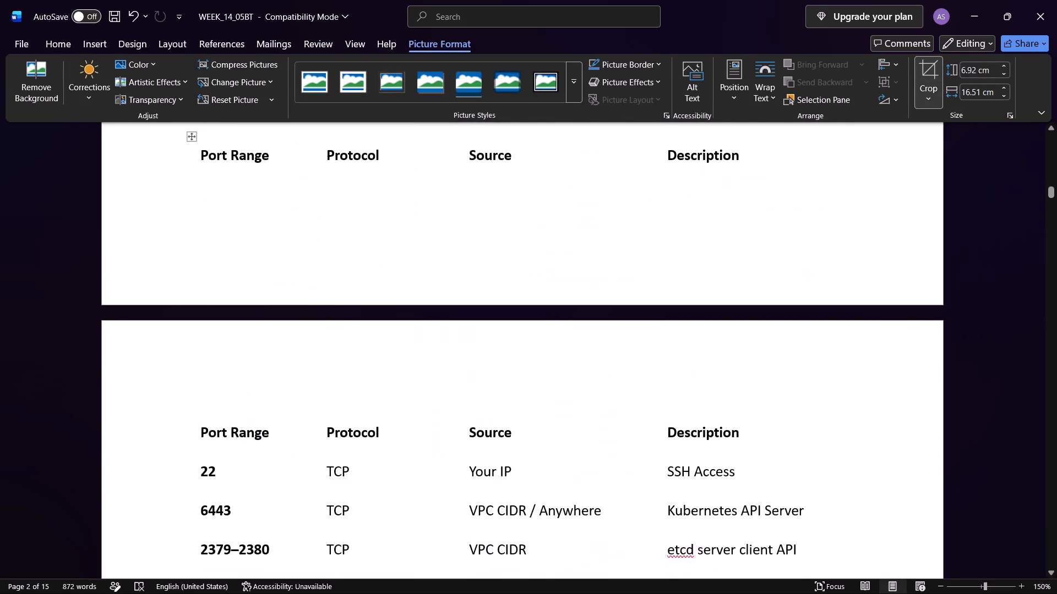
pyautogui.scroll(2, 570, 334)
pyautogui.press('Escape')
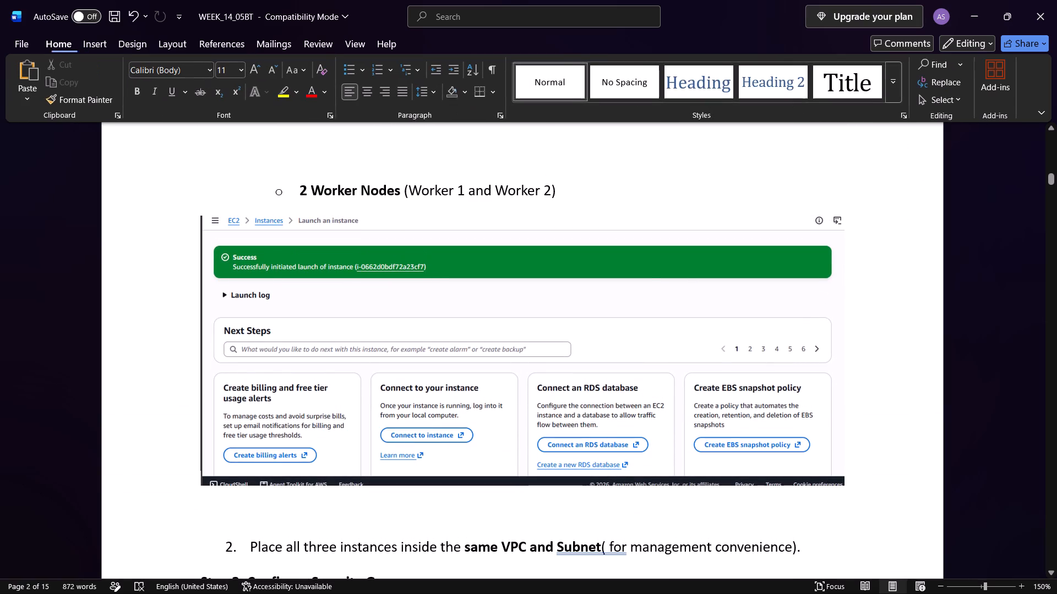
pyautogui.scroll(-3, 570, 334)
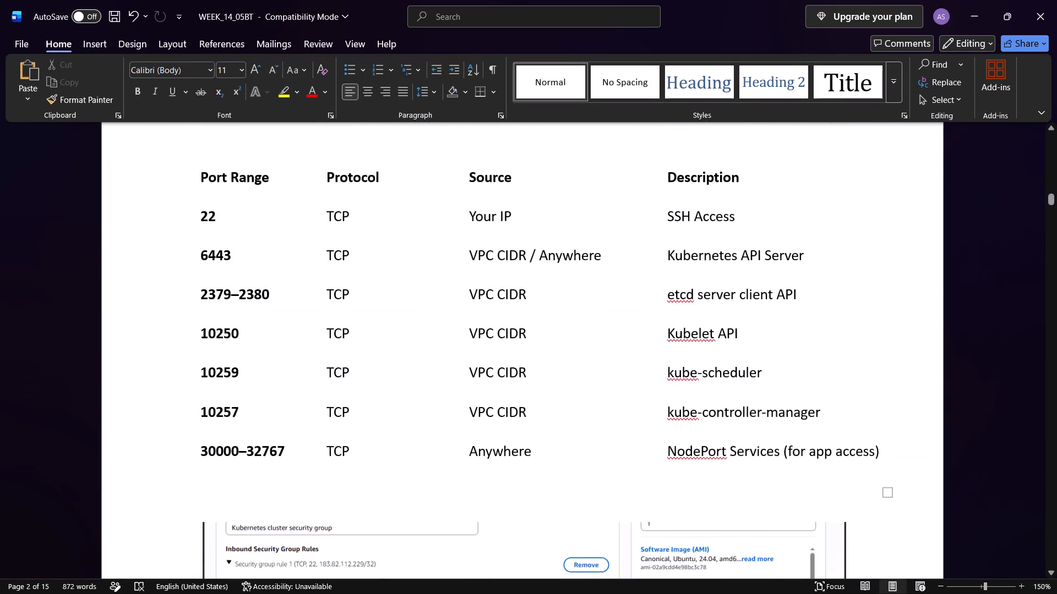
pyautogui.scroll(-3, 570, 334)
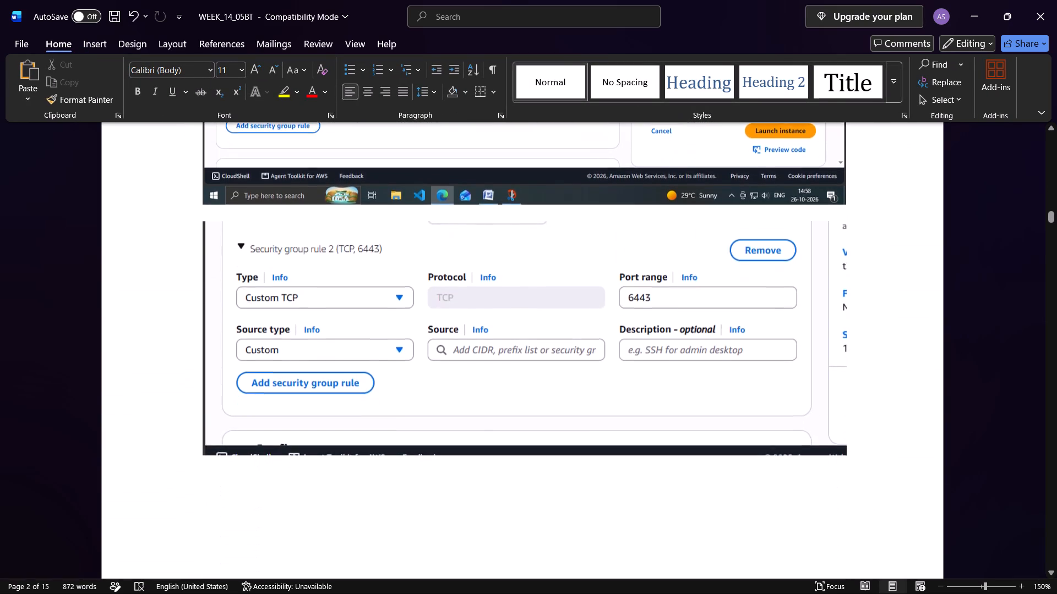
pyautogui.scroll(-3, 570, 334)
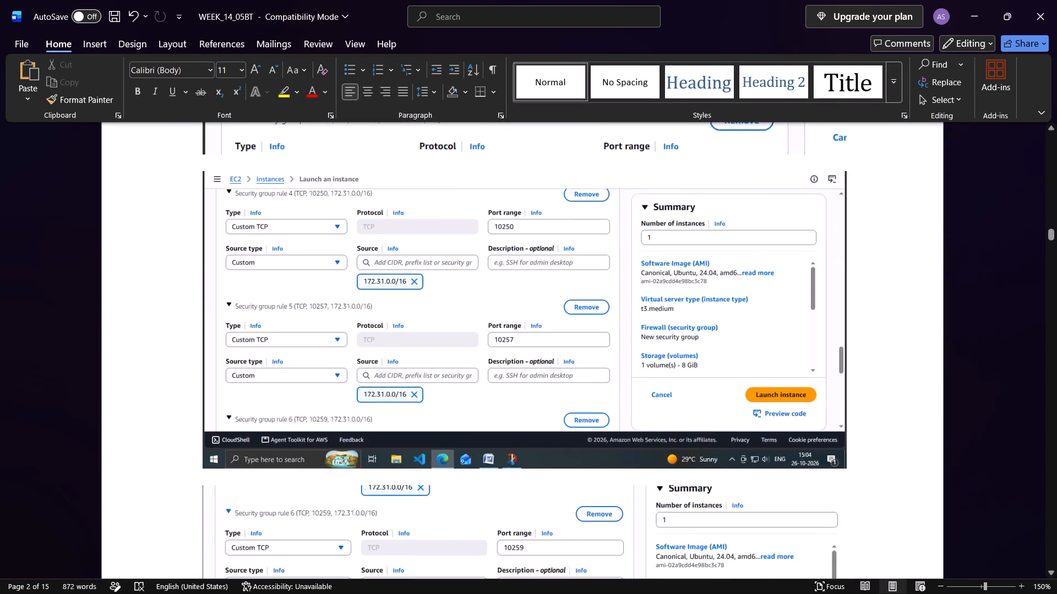
pyautogui.scroll(-1, 570, 334)
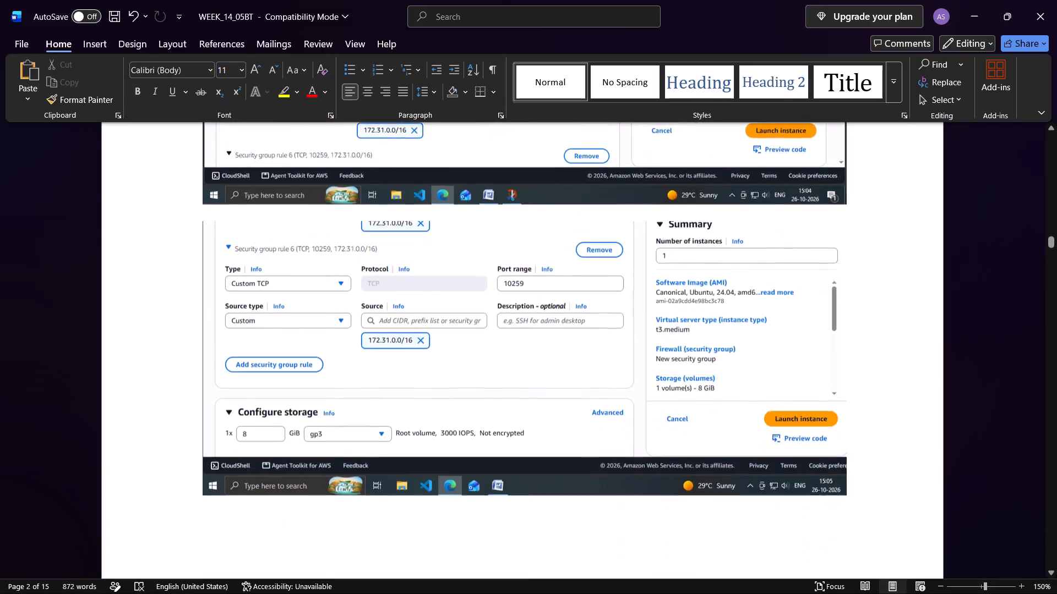
pyautogui.scroll(-2, 570, 334)
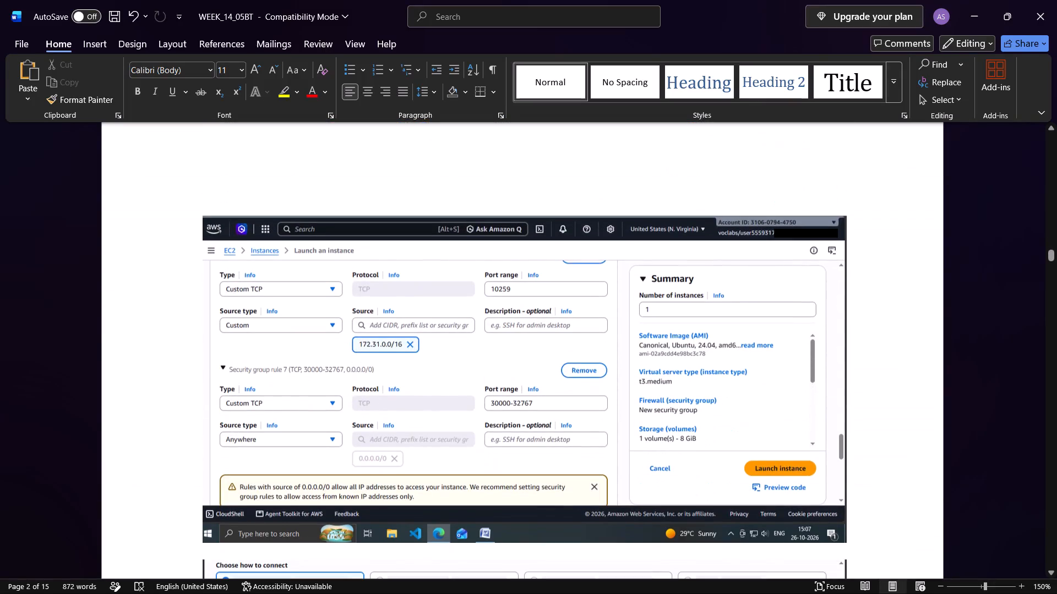
pyautogui.click(570, 334)
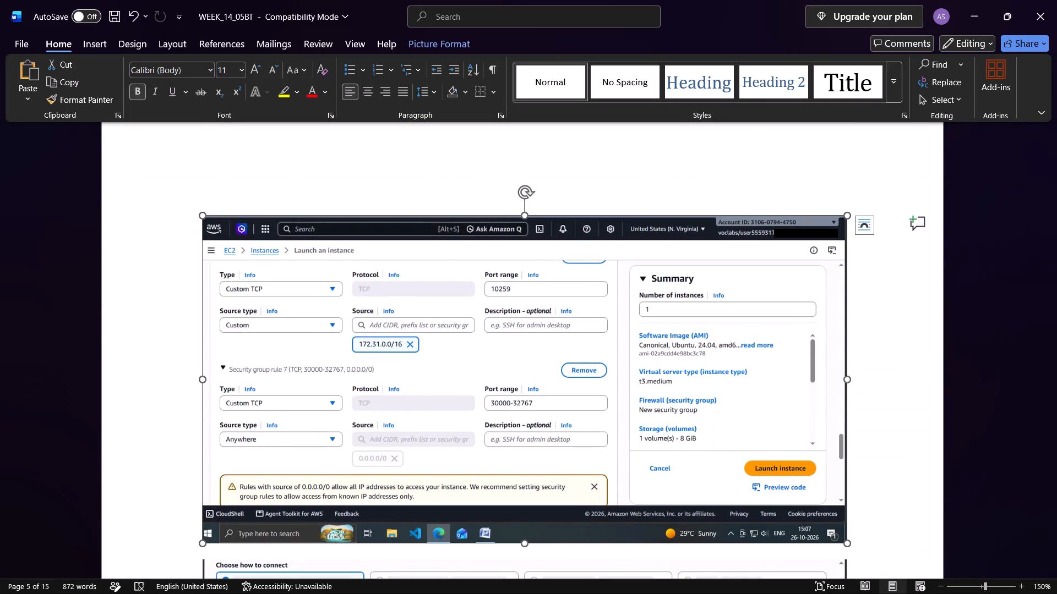
pyautogui.click(450, 38)
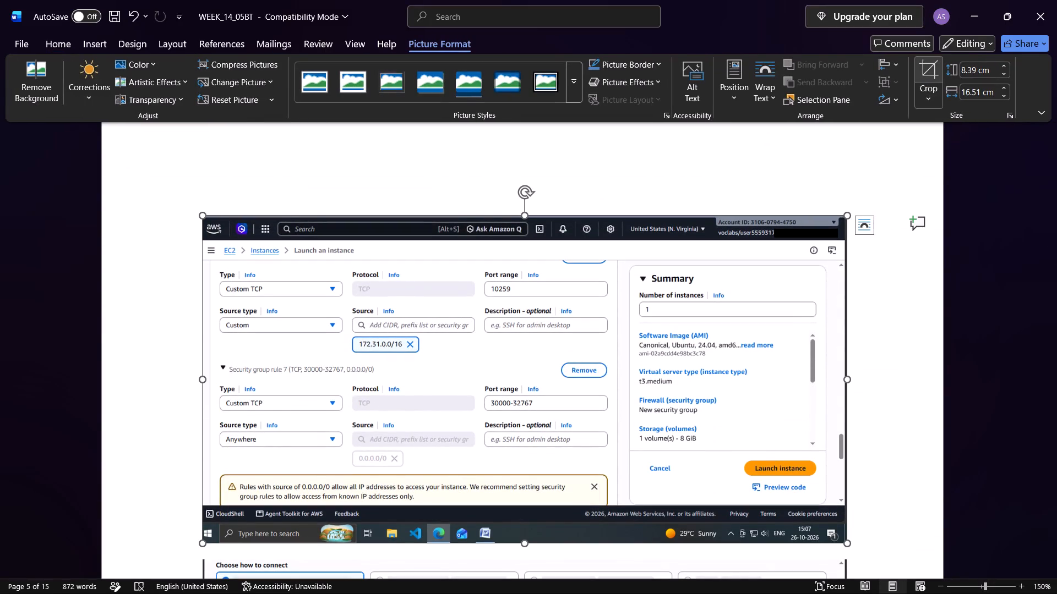
pyautogui.click(927, 67)
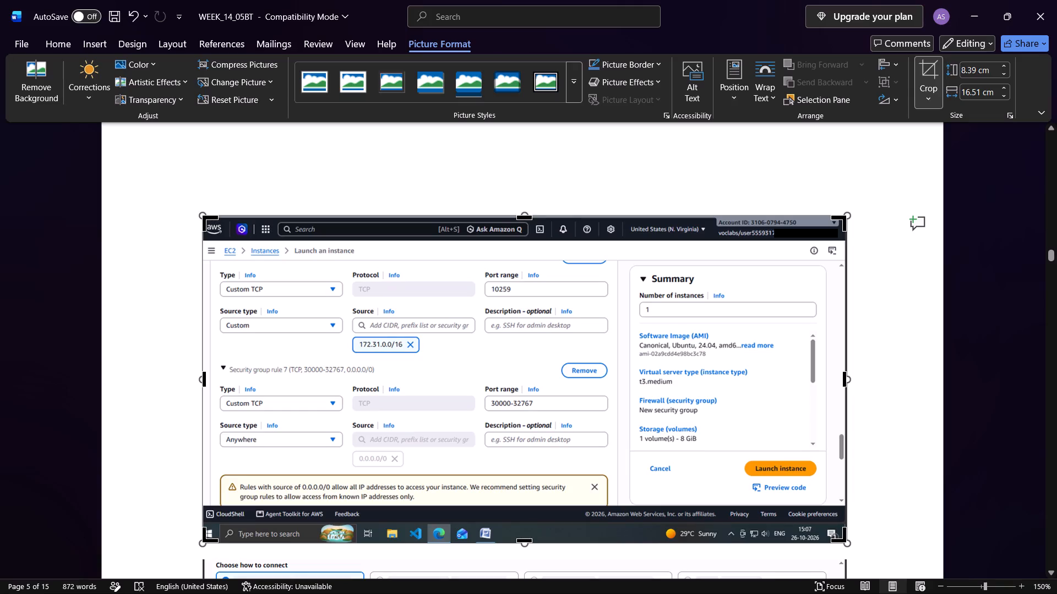
pyautogui.moveTo(527, 218); pyautogui.dragTo(527, 241)
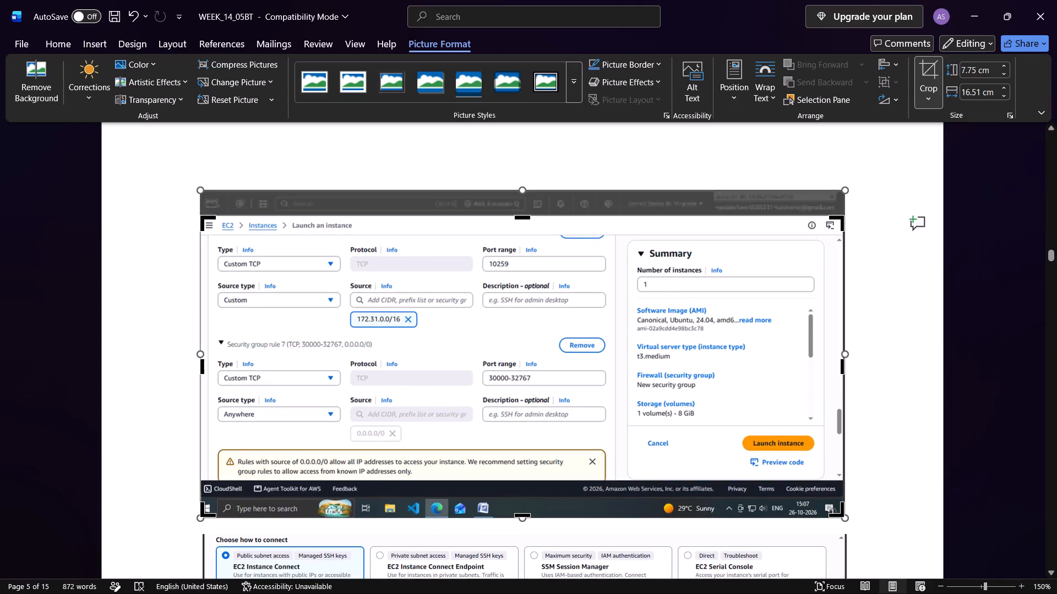
pyautogui.press('Escape')
# Crop the AWS header bar off the top of the Ubuntu terminal login screenshot below the EC2 Instance Connect screenshot.
pyautogui.scroll(-2, 554, 277)
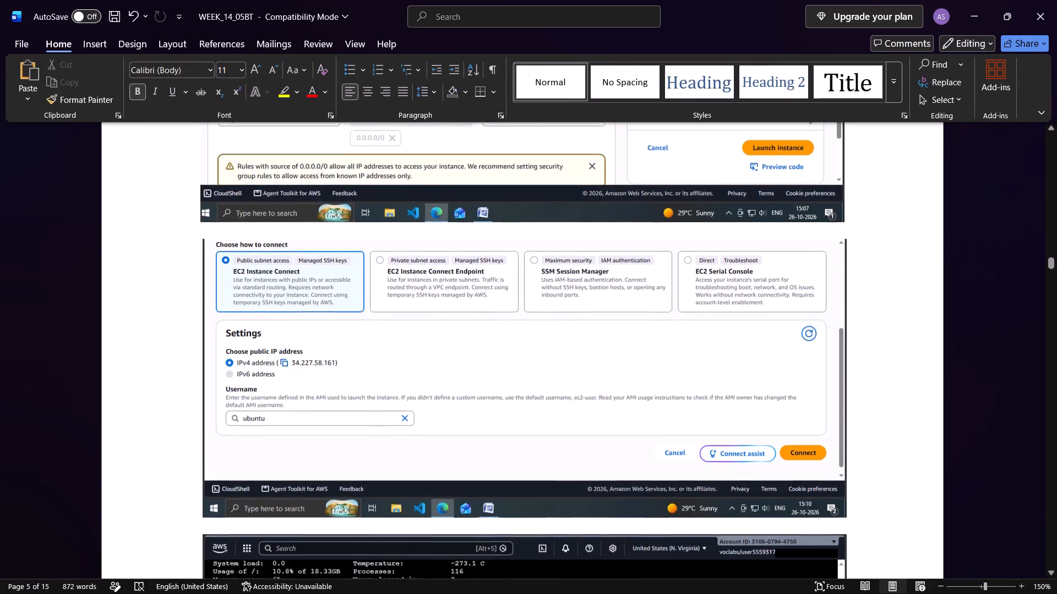
pyautogui.scroll(-2, 554, 277)
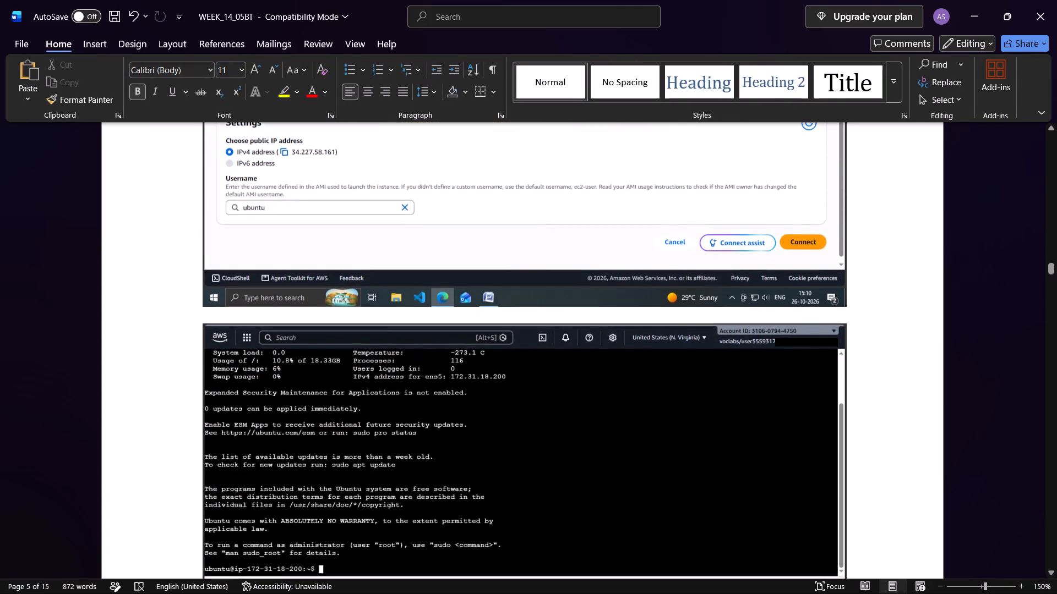
pyautogui.scroll(-1, 530, 264)
pyautogui.click(530, 264)
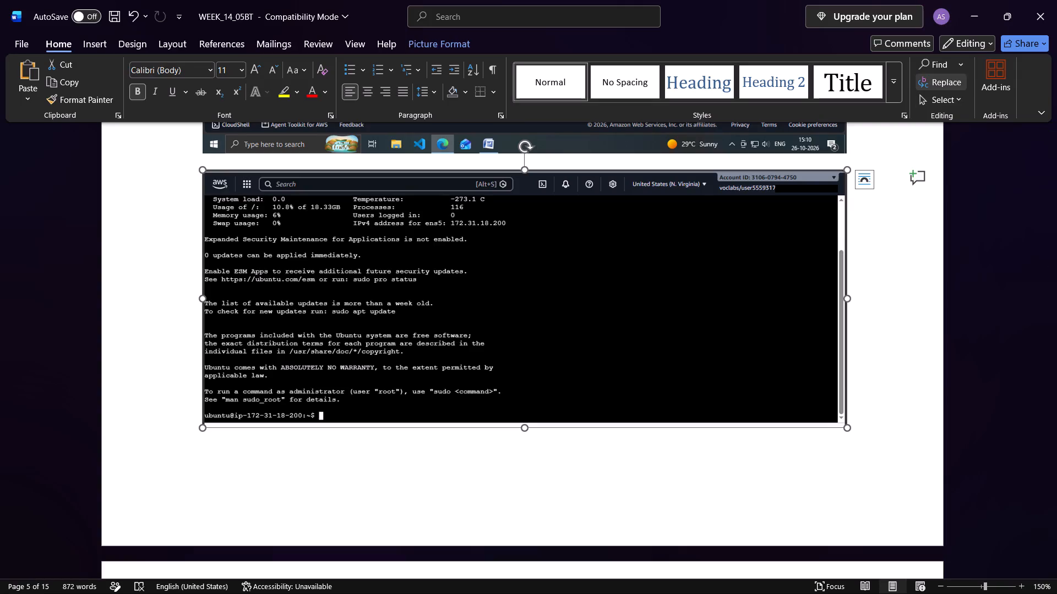
pyautogui.click(439, 39)
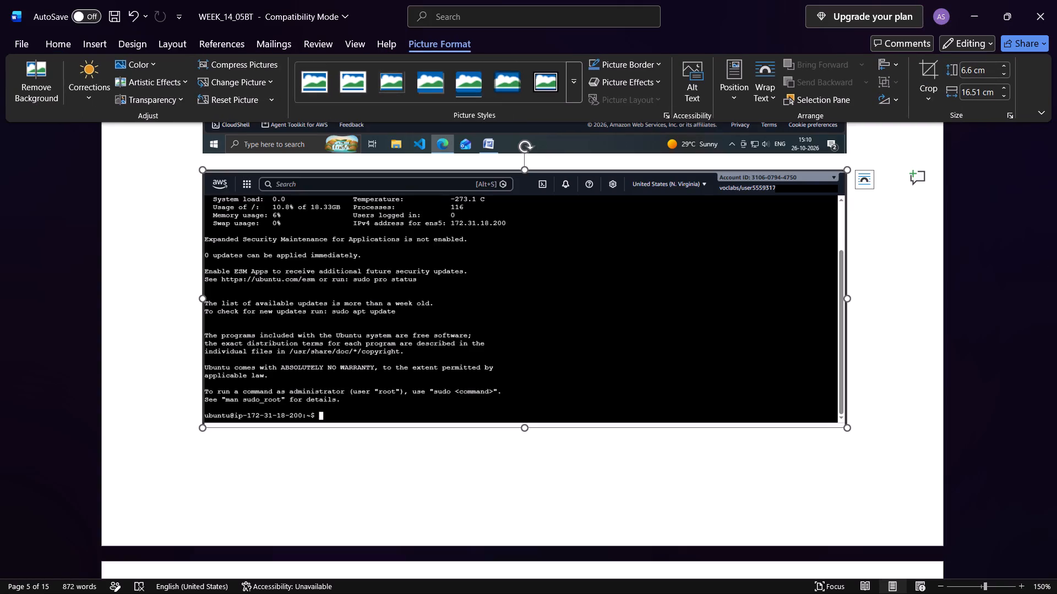
pyautogui.click(926, 69)
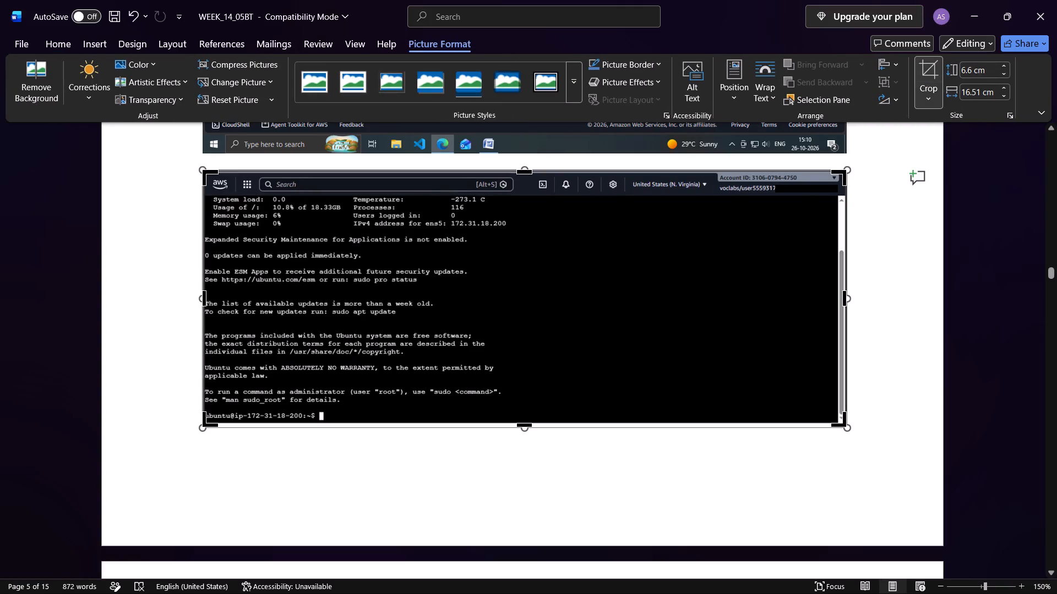
pyautogui.moveTo(521, 171); pyautogui.dragTo(523, 191)
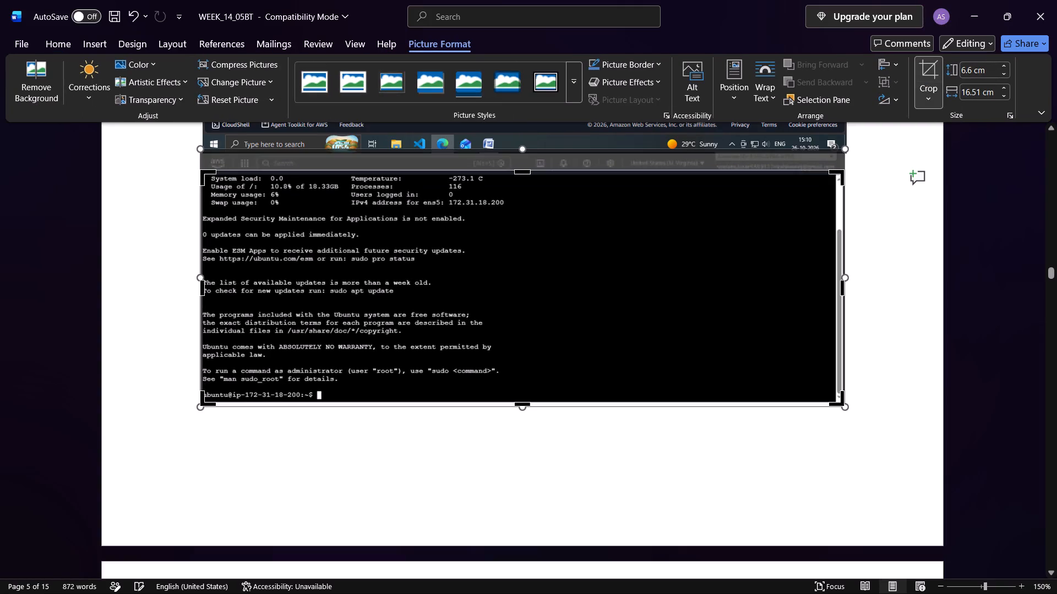
pyautogui.press('Escape')
pyautogui.scroll(-1, 575, 278)
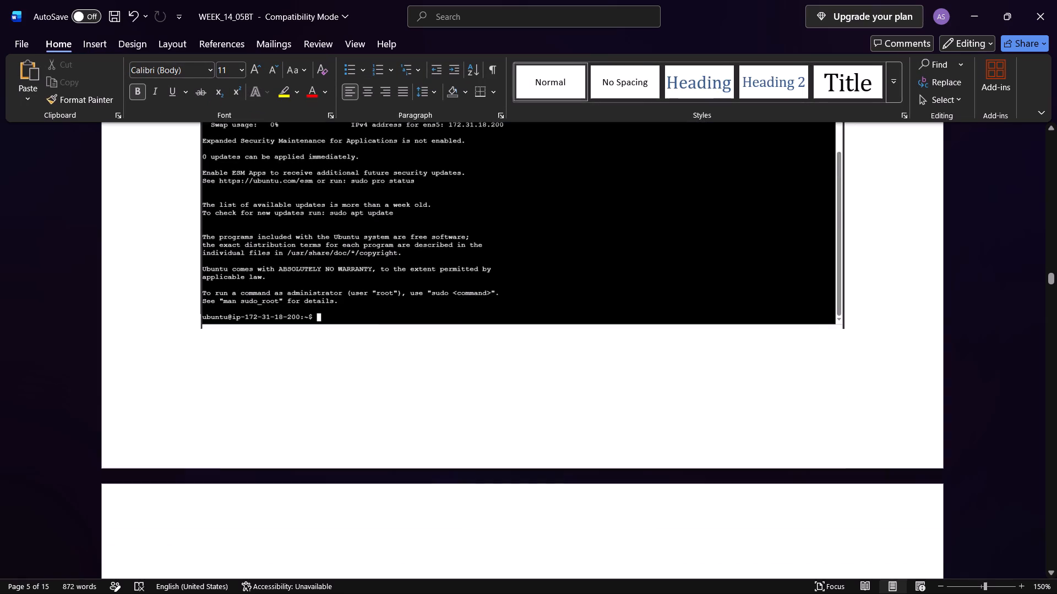
pyautogui.scroll(-3, 575, 278)
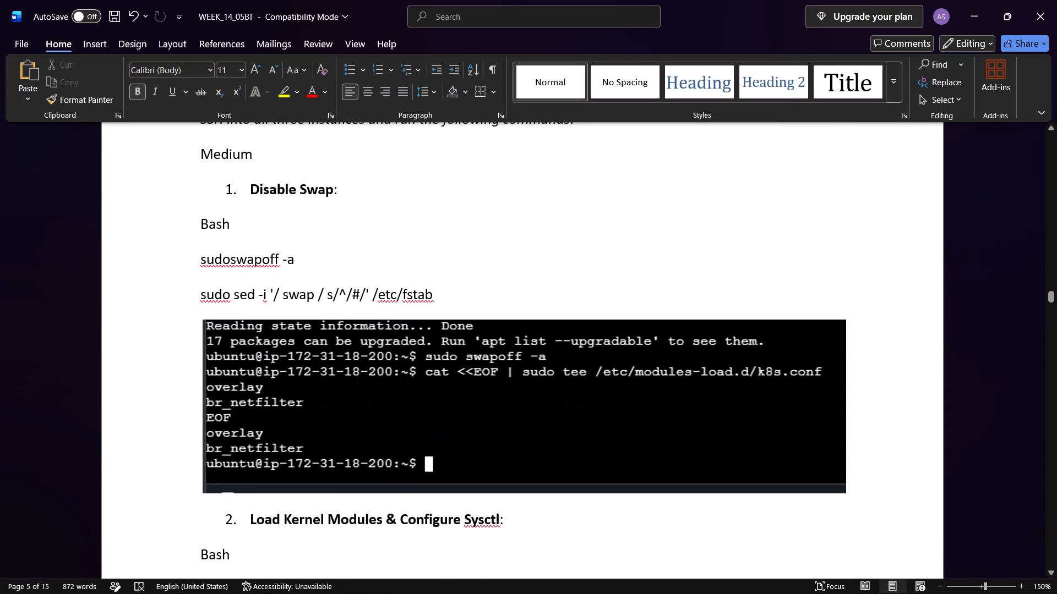
pyautogui.scroll(-3, 575, 278)
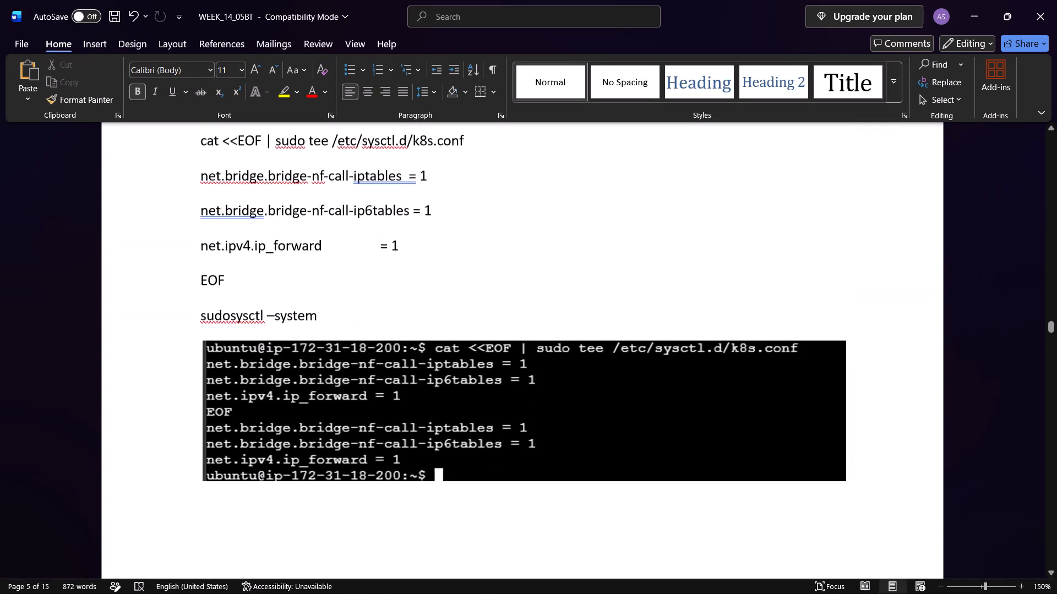
pyautogui.scroll(-6, 575, 278)
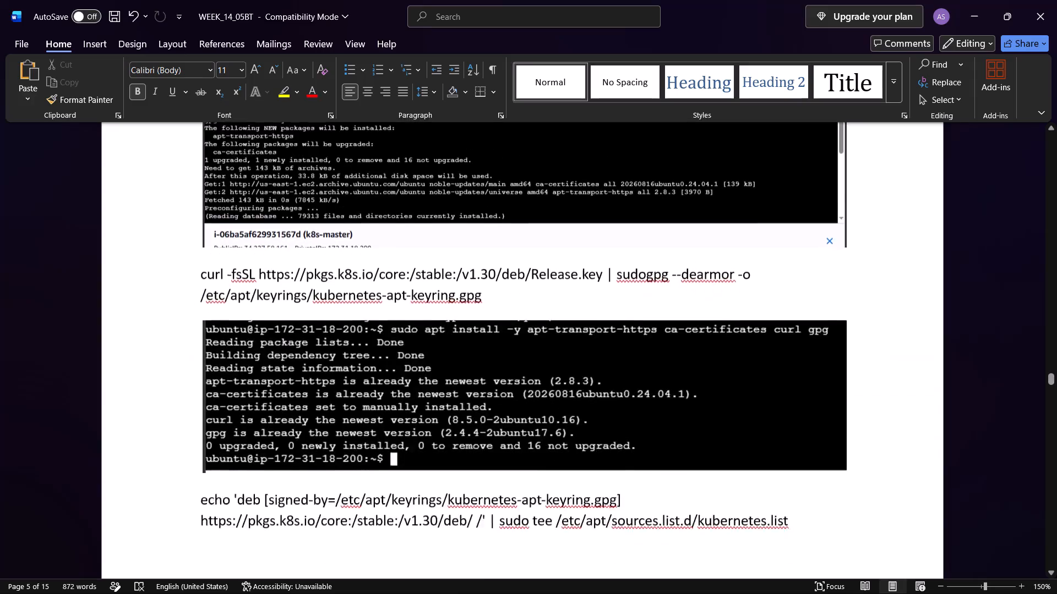
pyautogui.scroll(-3, 575, 278)
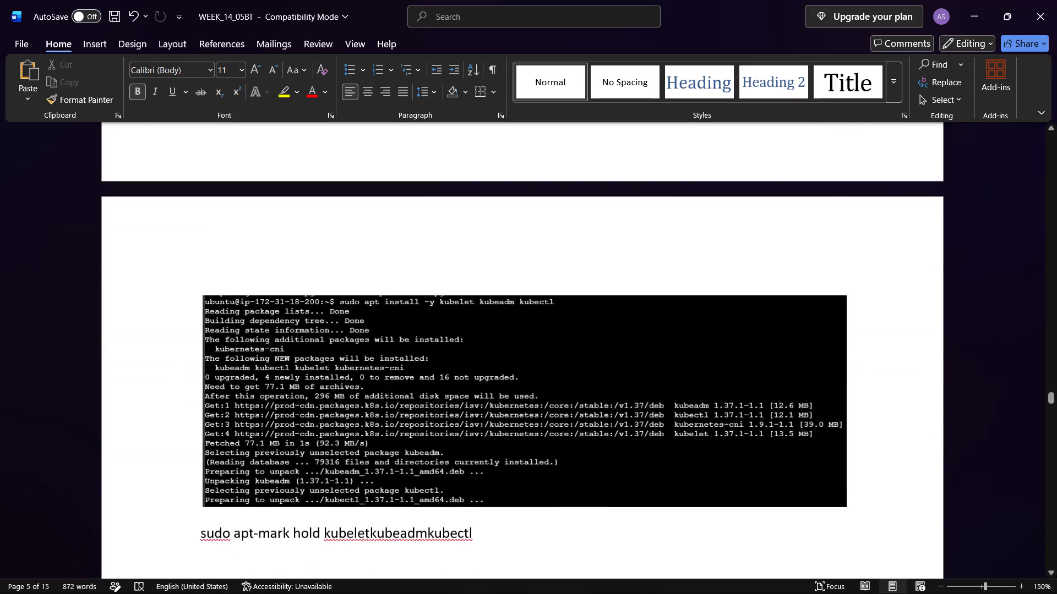
pyautogui.scroll(-3, 575, 278)
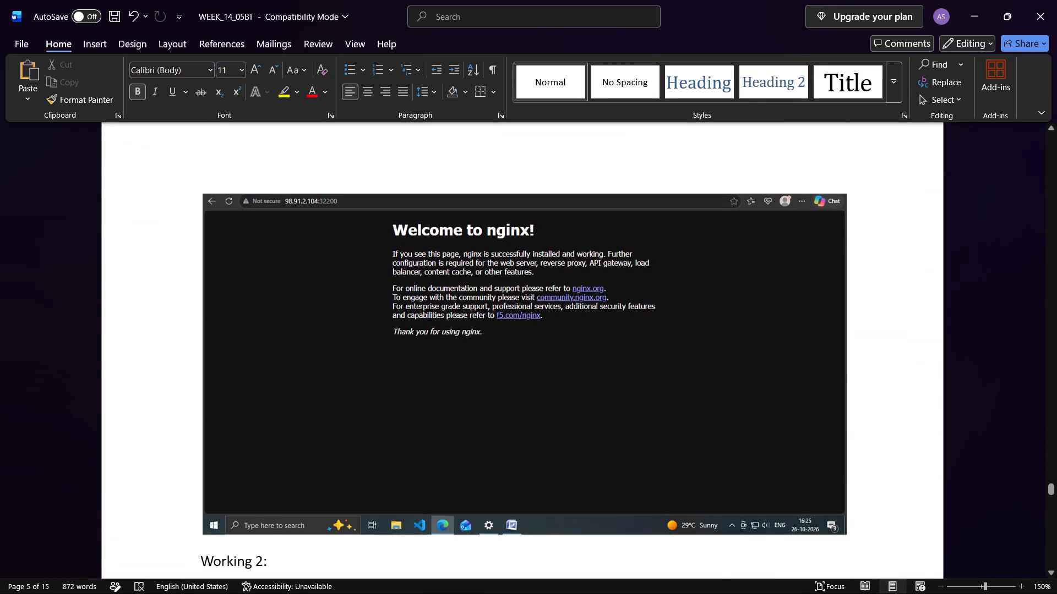
pyautogui.scroll(-1, 575, 278)
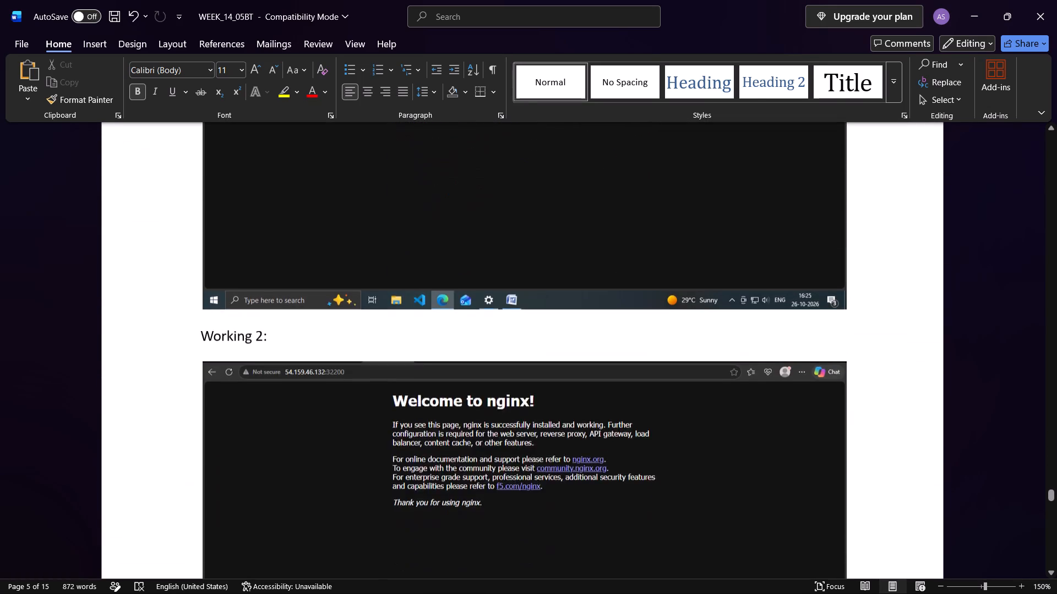
pyautogui.scroll(-2, 575, 278)
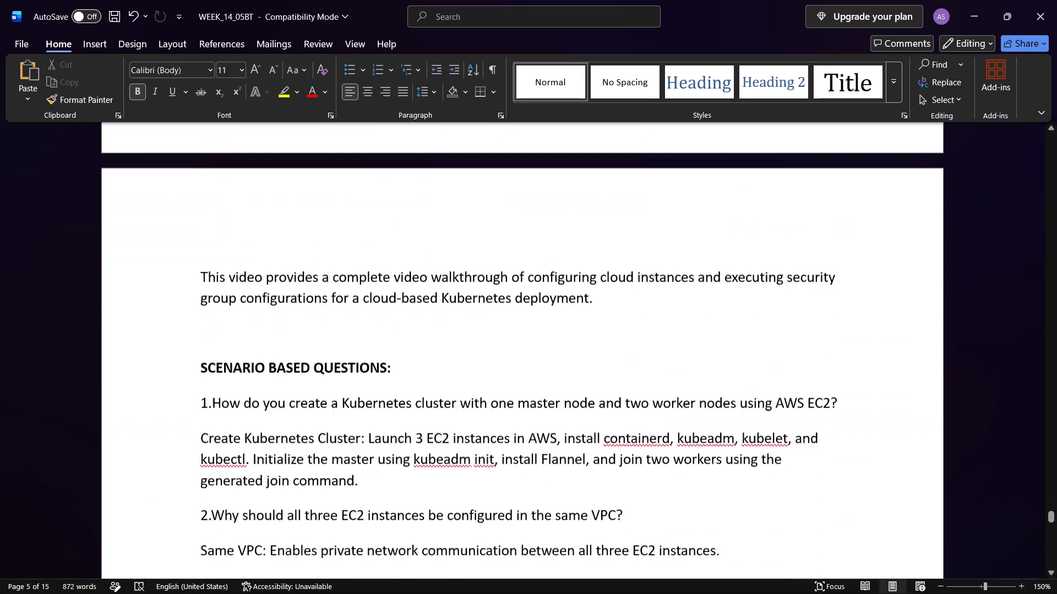
pyautogui.scroll(-2, 575, 278)
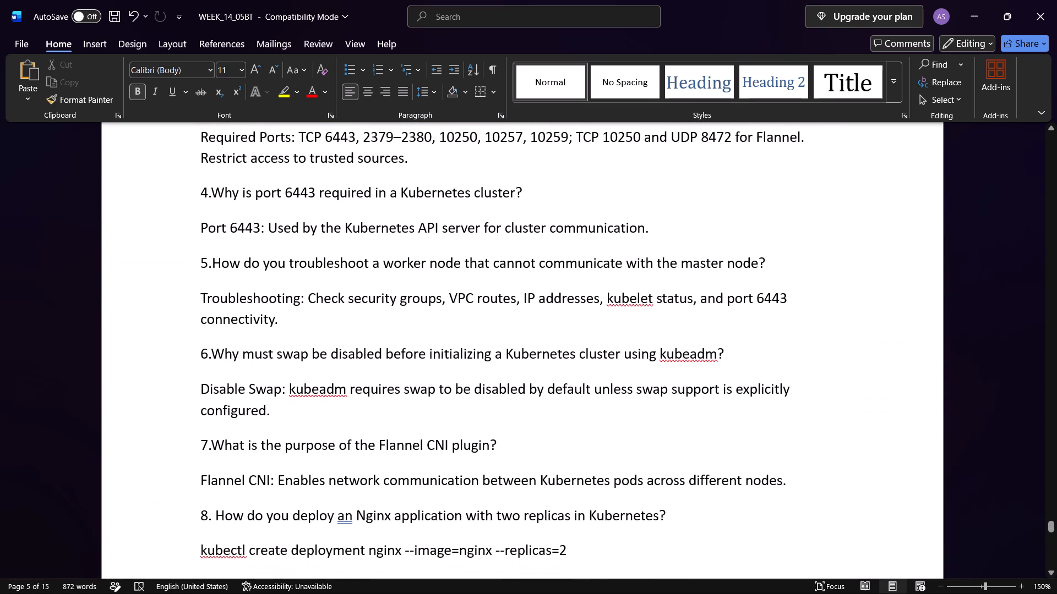
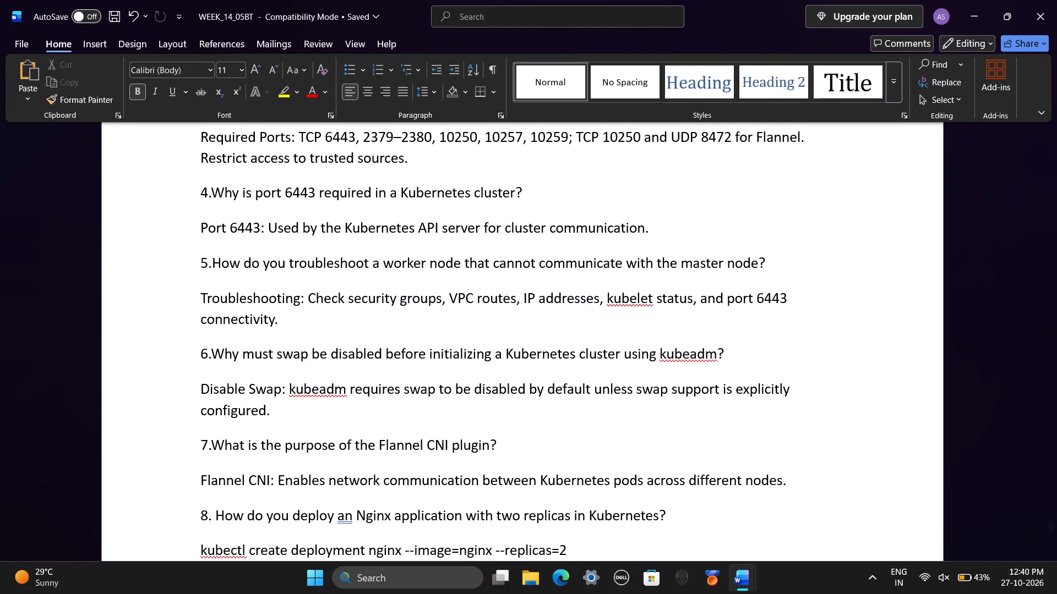
# Review the document's ending, from the nginx browser screenshots through scenario question 10, and recheck the document back up to its title.
pyautogui.scroll(5, 470, 423)
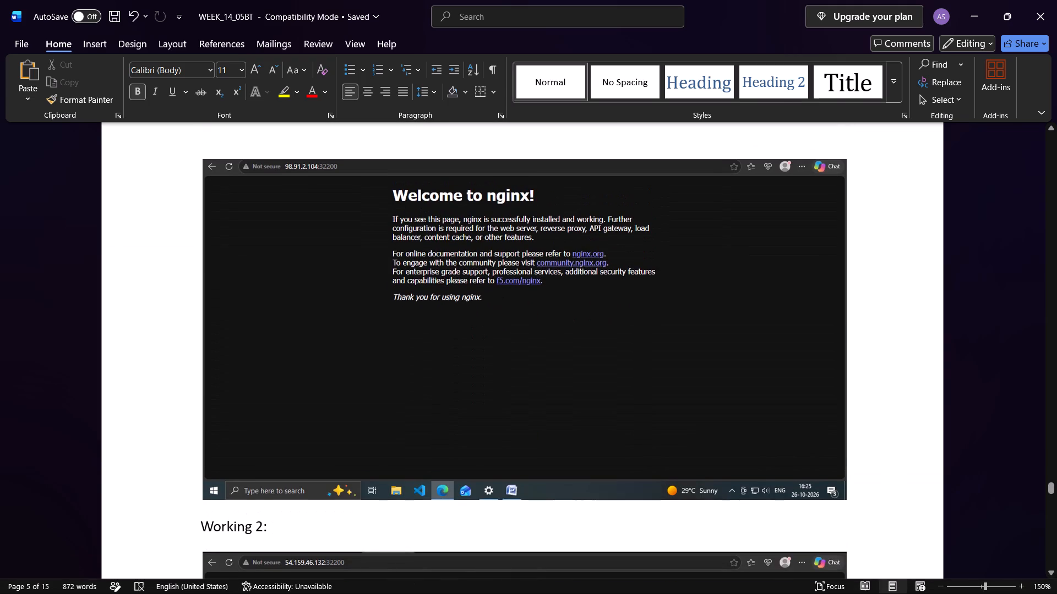
pyautogui.scroll(-2, 470, 423)
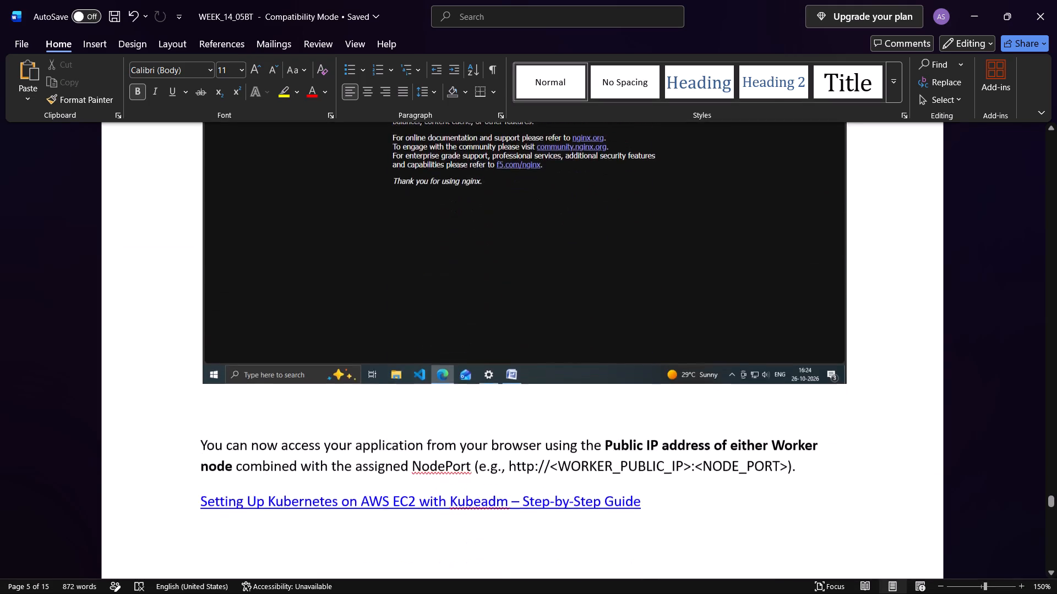
pyautogui.scroll(-1, 470, 423)
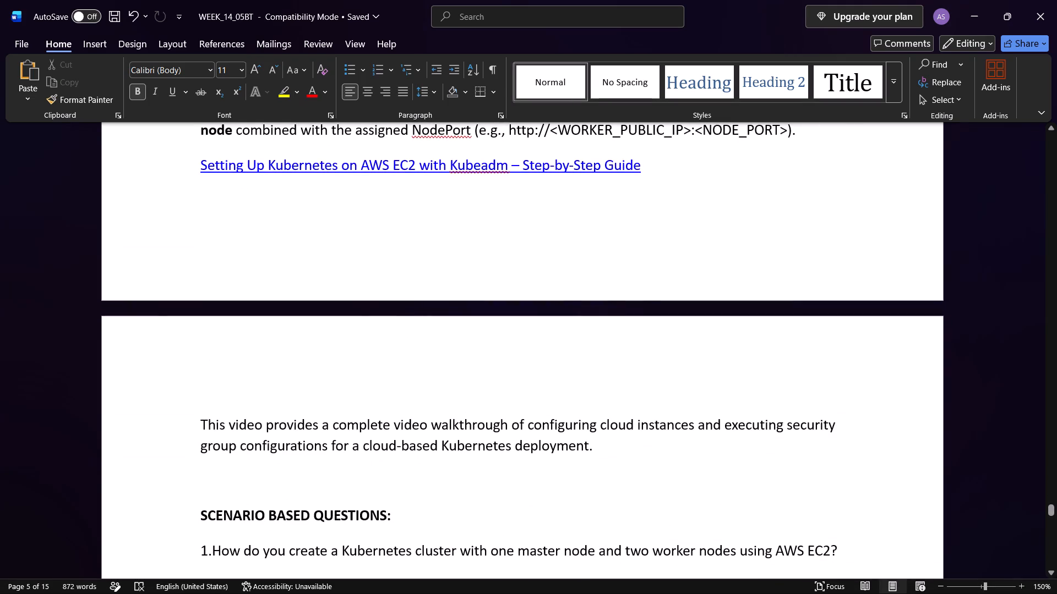
pyautogui.scroll(-3, 470, 423)
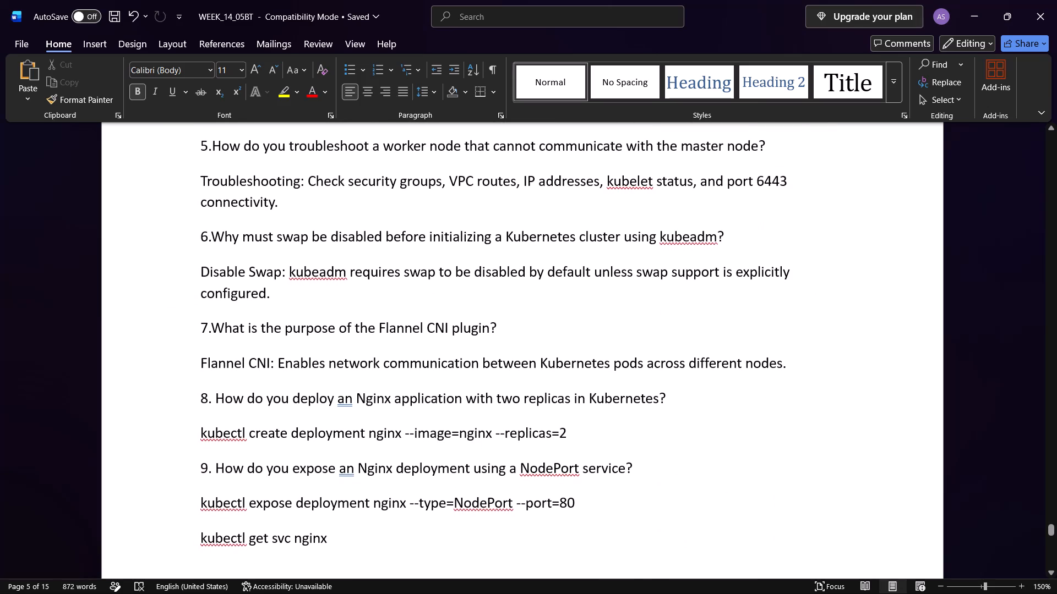
pyautogui.scroll(-1, 470, 423)
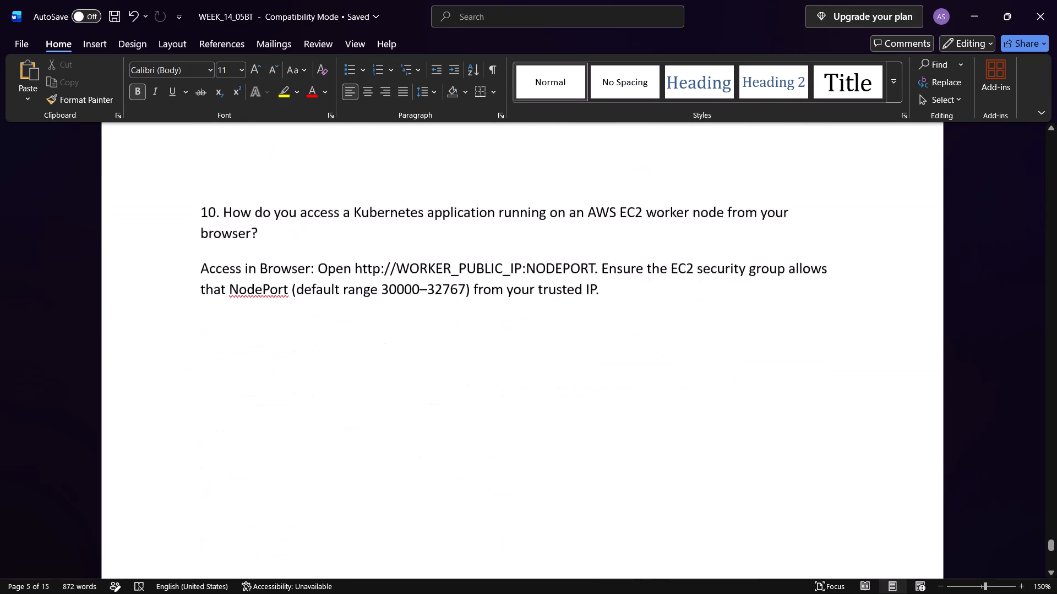
pyautogui.scroll(-2, 470, 423)
pyautogui.scroll(8, 470, 423)
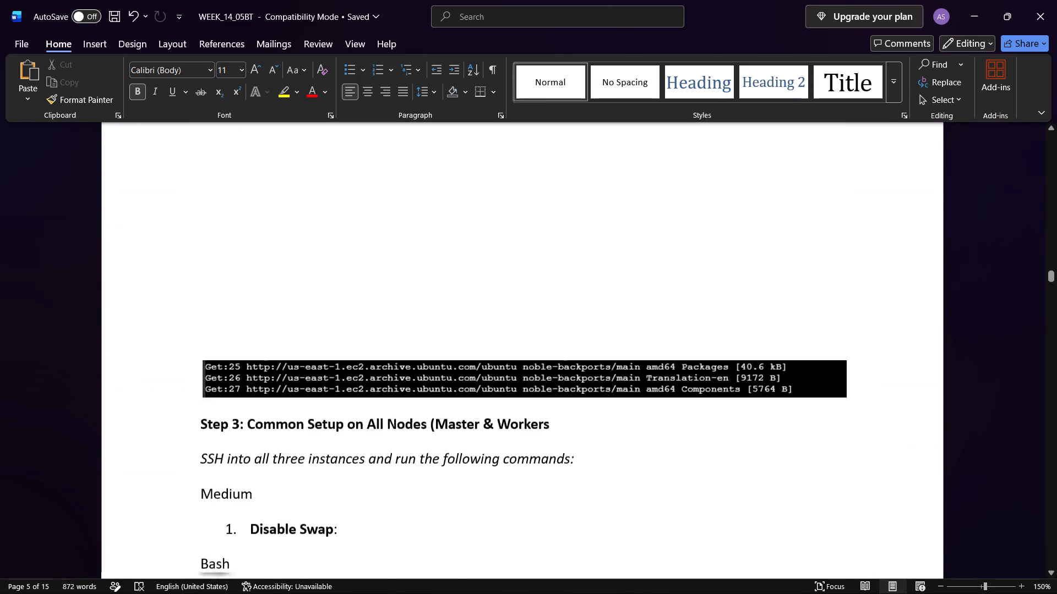
pyautogui.scroll(11, 470, 423)
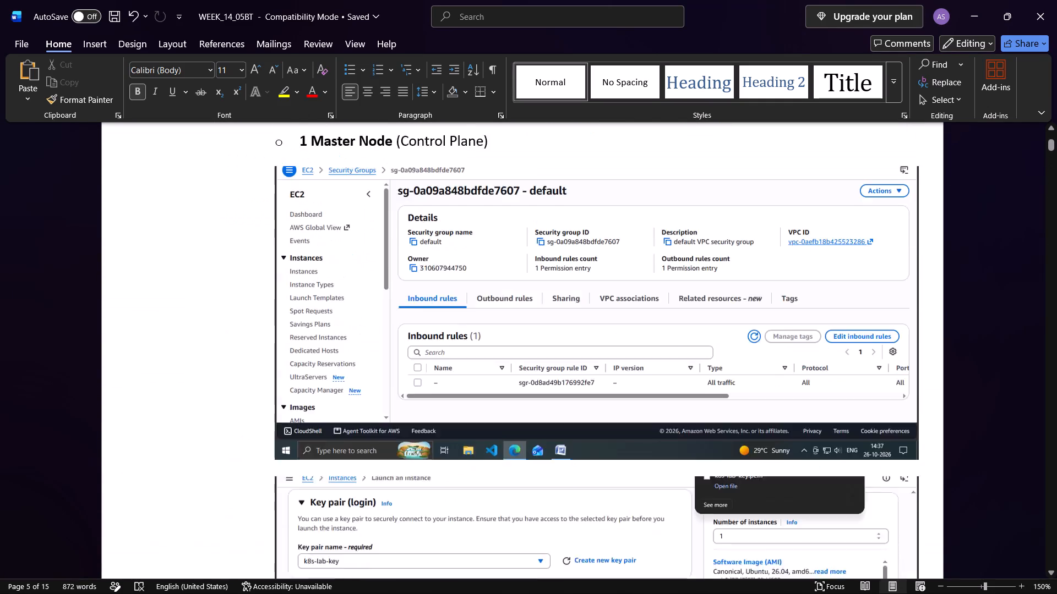
pyautogui.scroll(6, 470, 423)
pyautogui.scroll(-1, 470, 423)
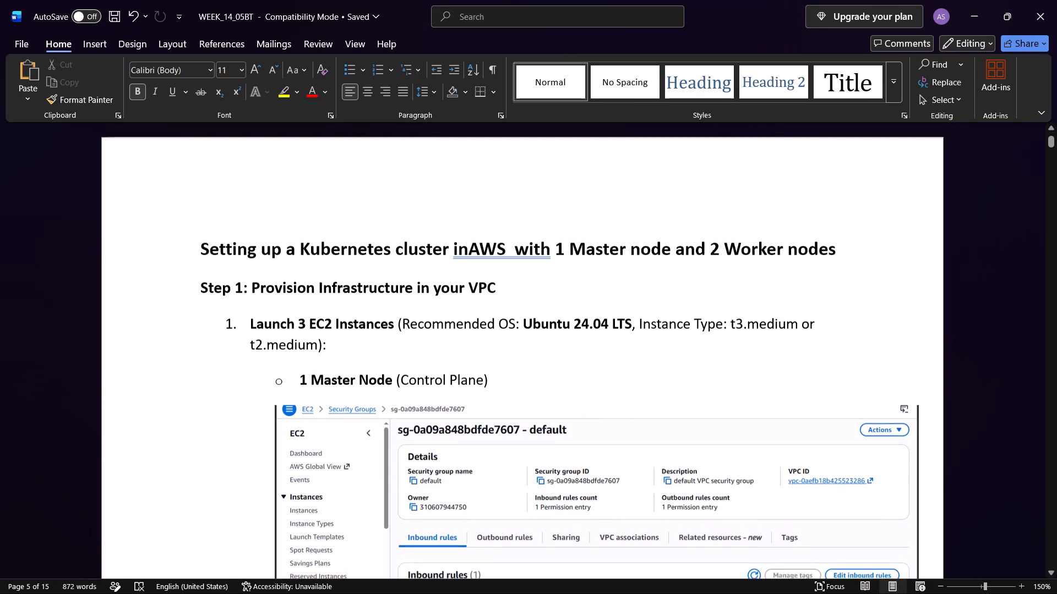
# Recheck the screenshots from the document title through the Step 2 security group port table for exposed account details.
pyautogui.scroll(-3, 470, 423)
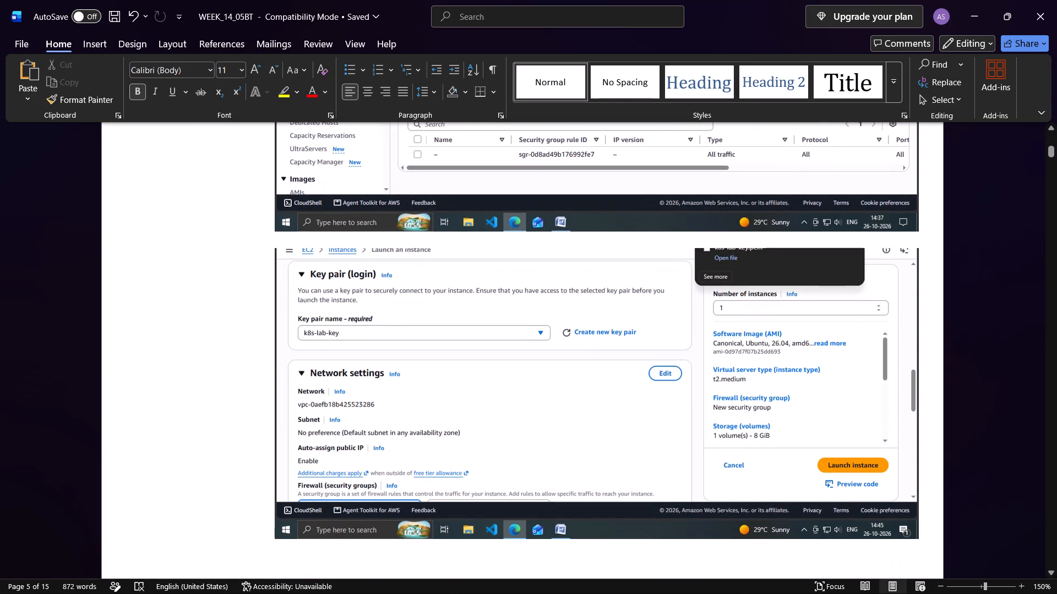
pyautogui.scroll(-1, 470, 423)
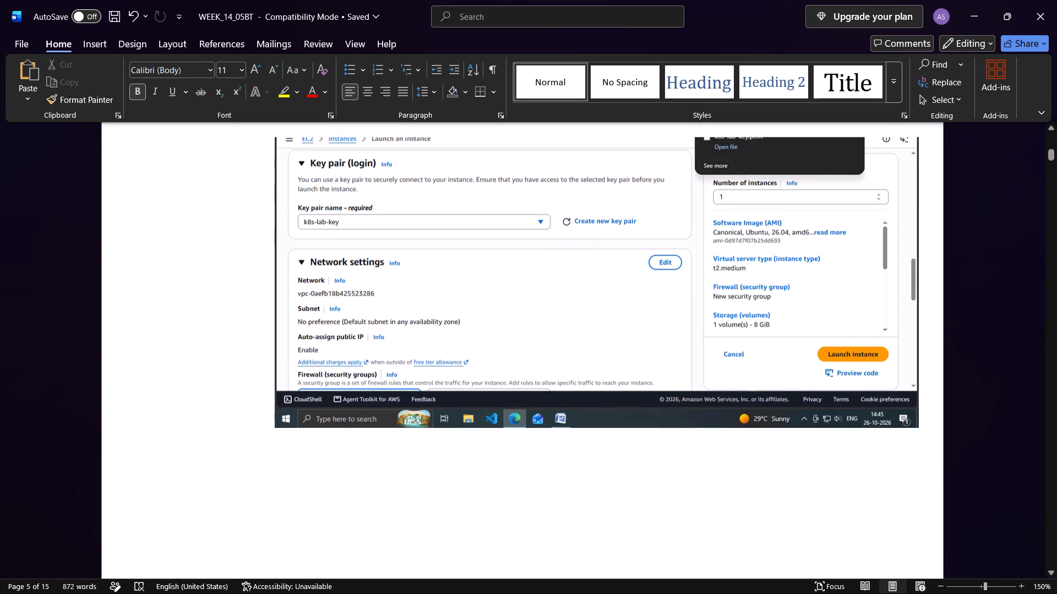
pyautogui.scroll(-4, 470, 423)
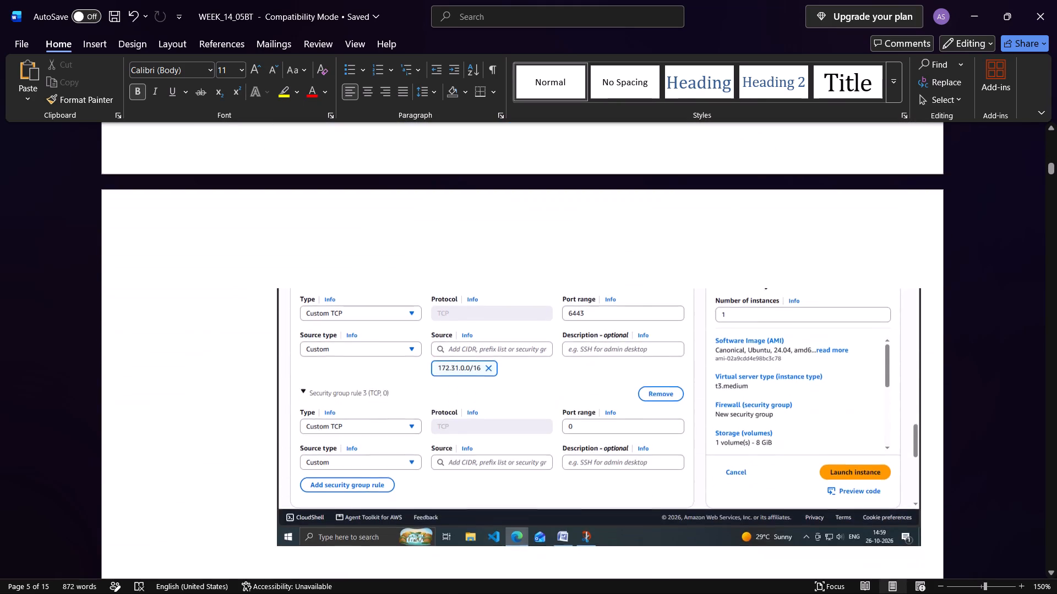
pyautogui.scroll(-4, 470, 423)
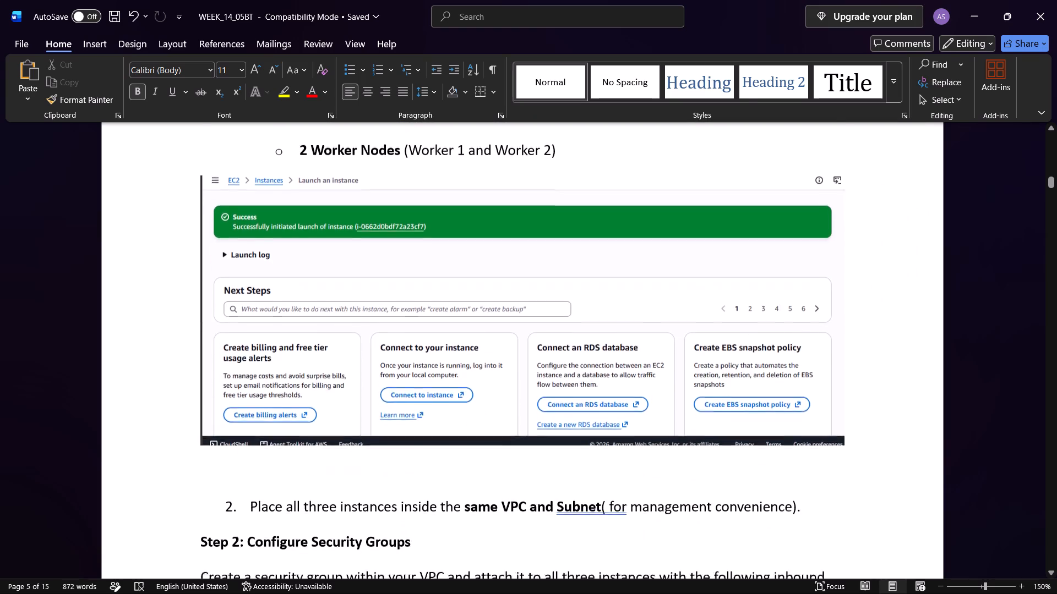
pyautogui.scroll(-4, 470, 423)
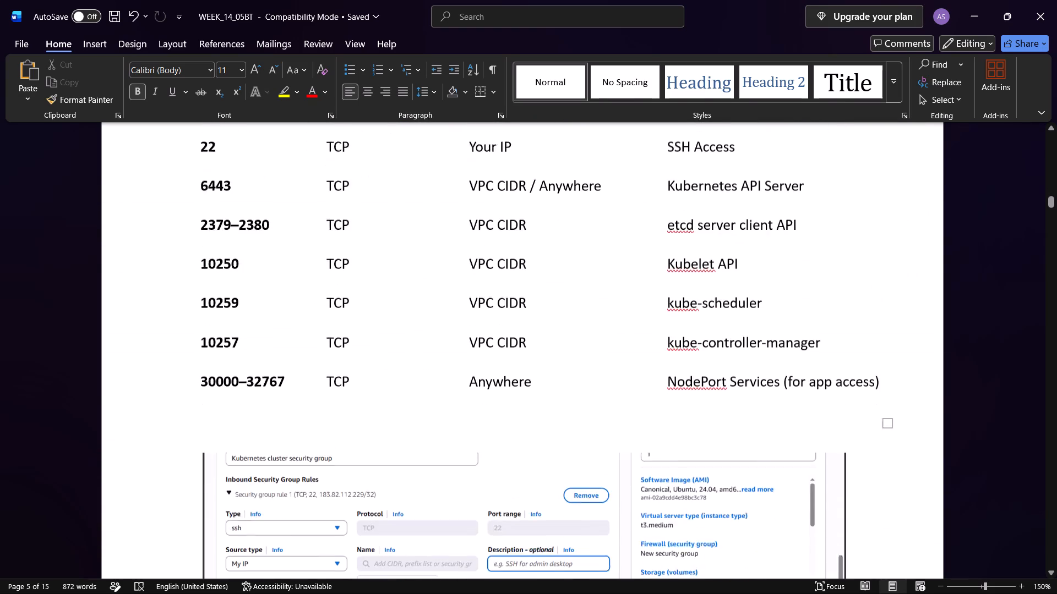
# Recheck the remaining screenshots from the inbound security group rules through the sudo sysctl --system output for exposed account details.
pyautogui.scroll(-3, 470, 423)
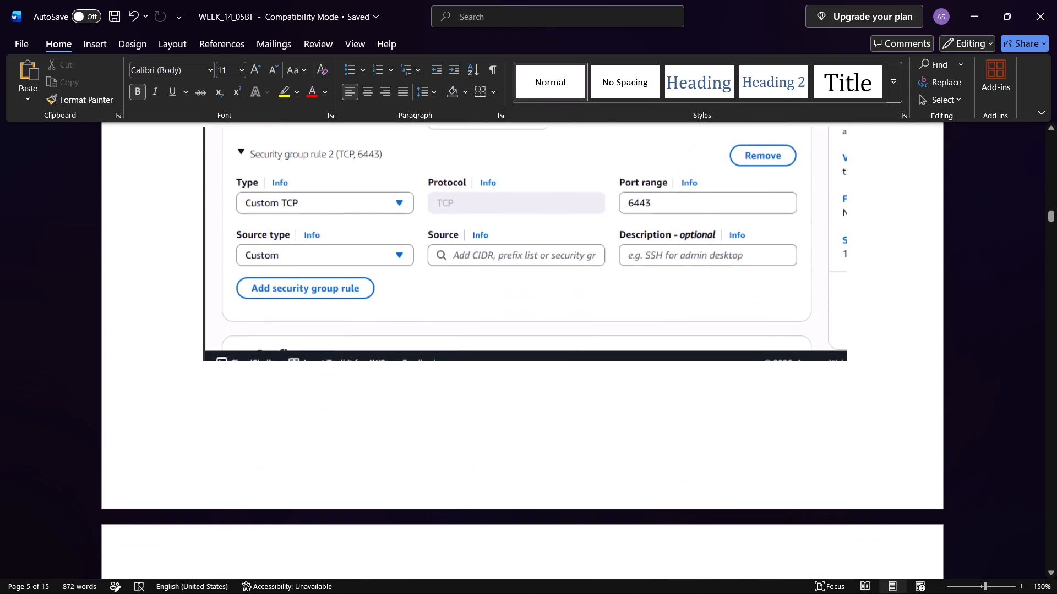
pyautogui.scroll(-4, 470, 423)
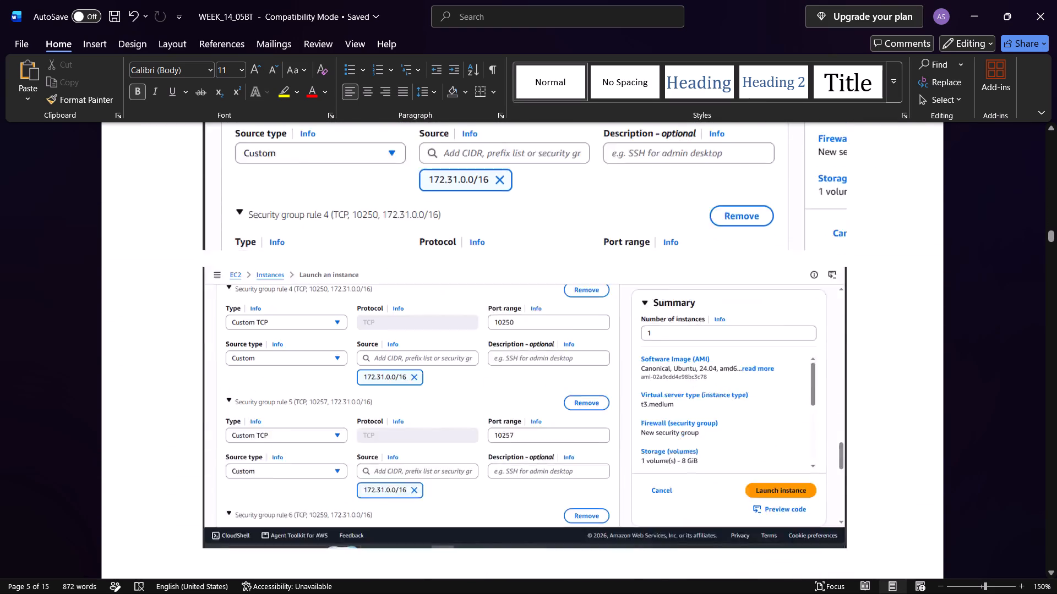
pyautogui.scroll(-3, 470, 423)
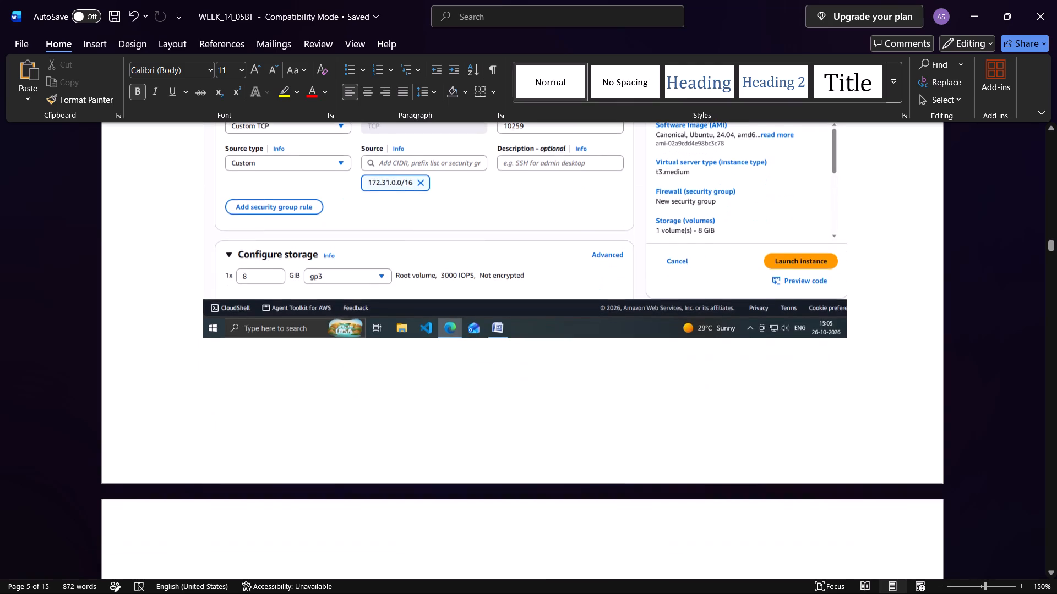
pyautogui.scroll(-4, 470, 423)
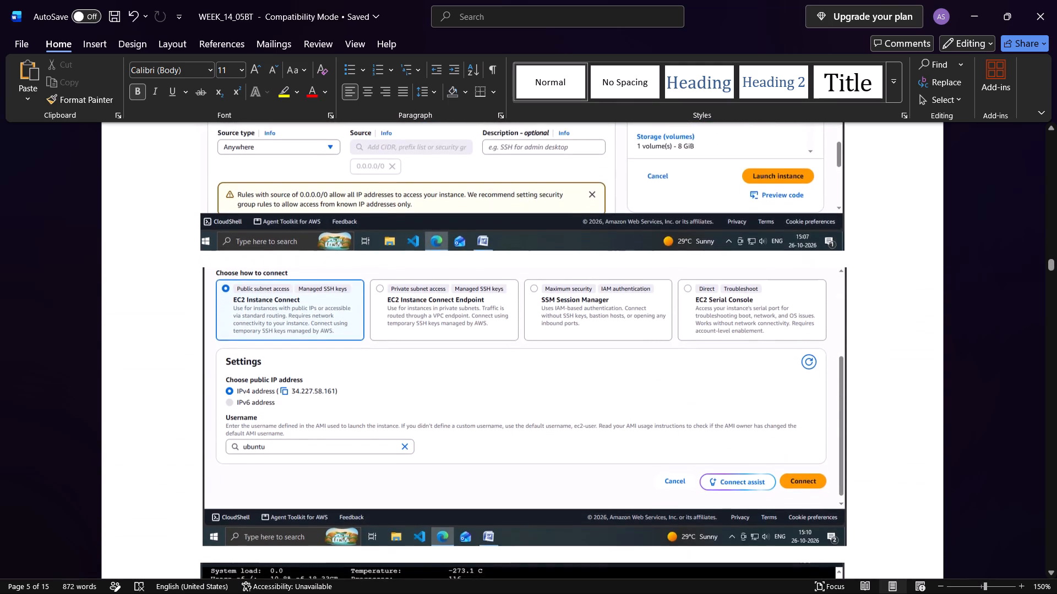
pyautogui.scroll(-5, 470, 423)
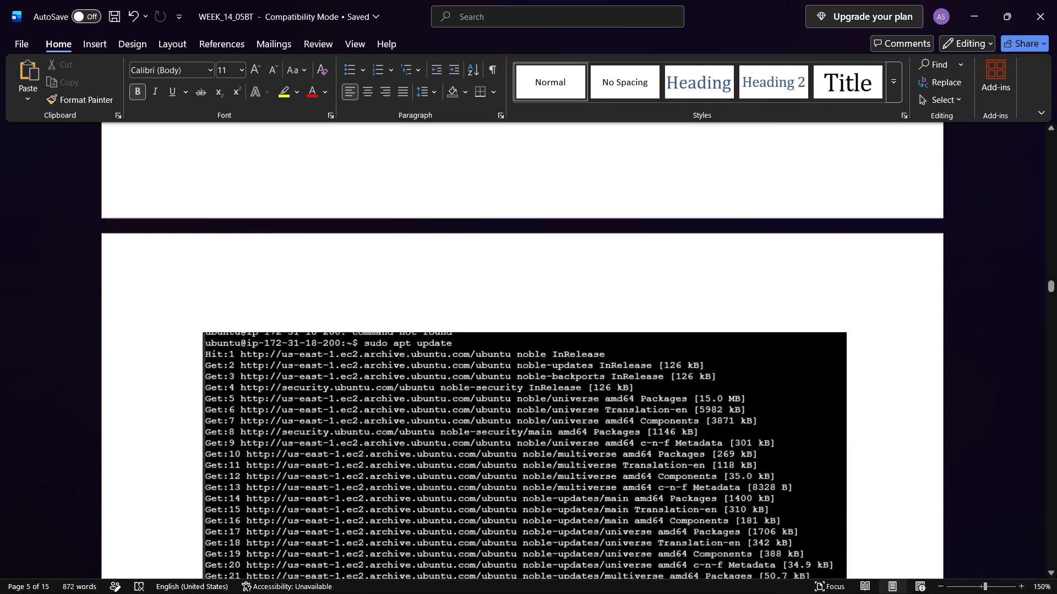
pyautogui.scroll(-4, 470, 423)
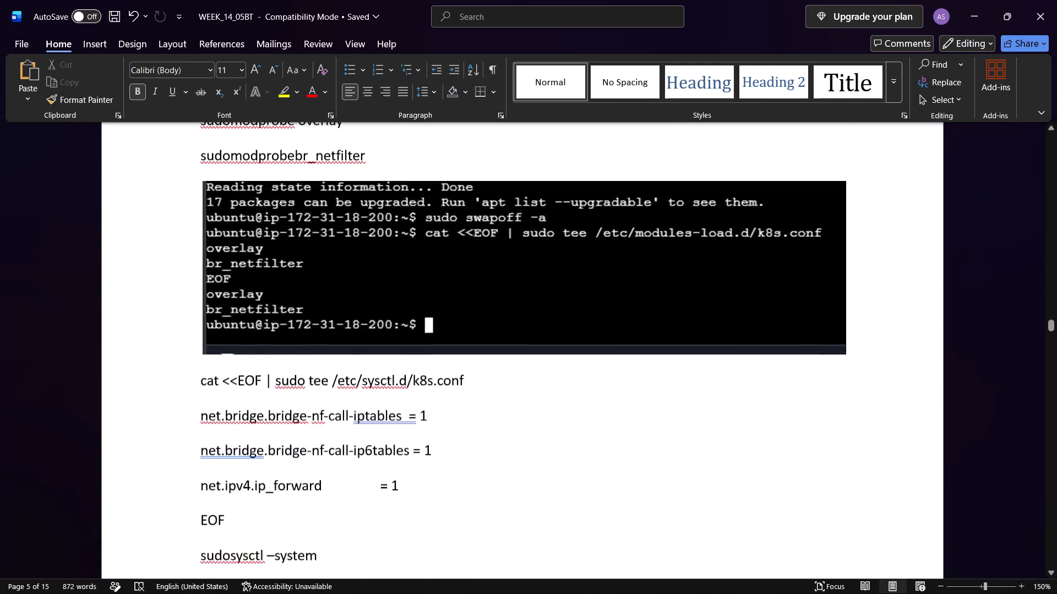
pyautogui.scroll(-2, 470, 423)
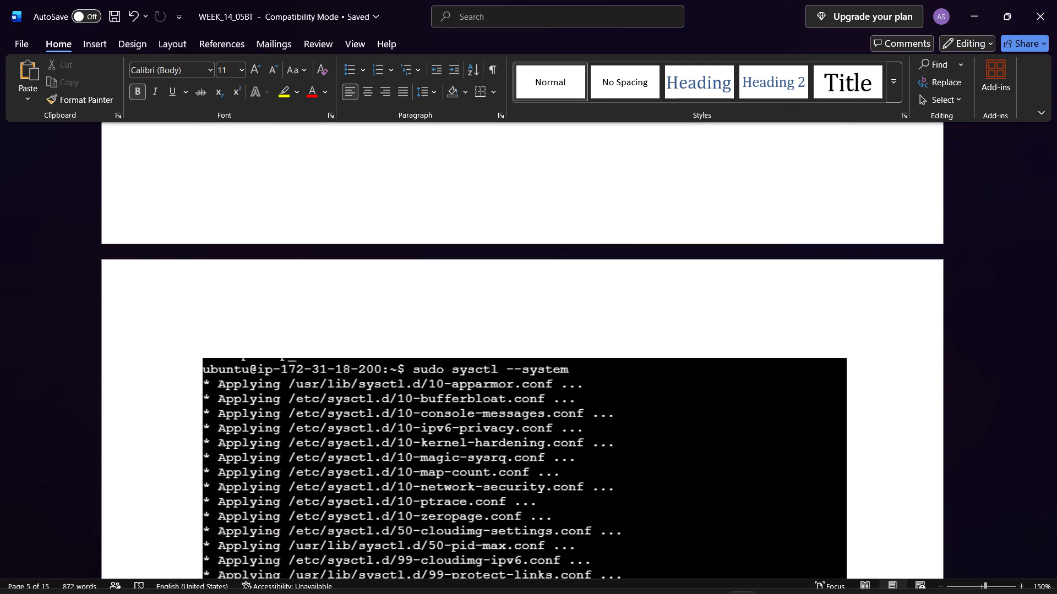
# Switch the computer's Wi-Fi connection to the network named Test and return to the document.
pyautogui.click(926, 576)
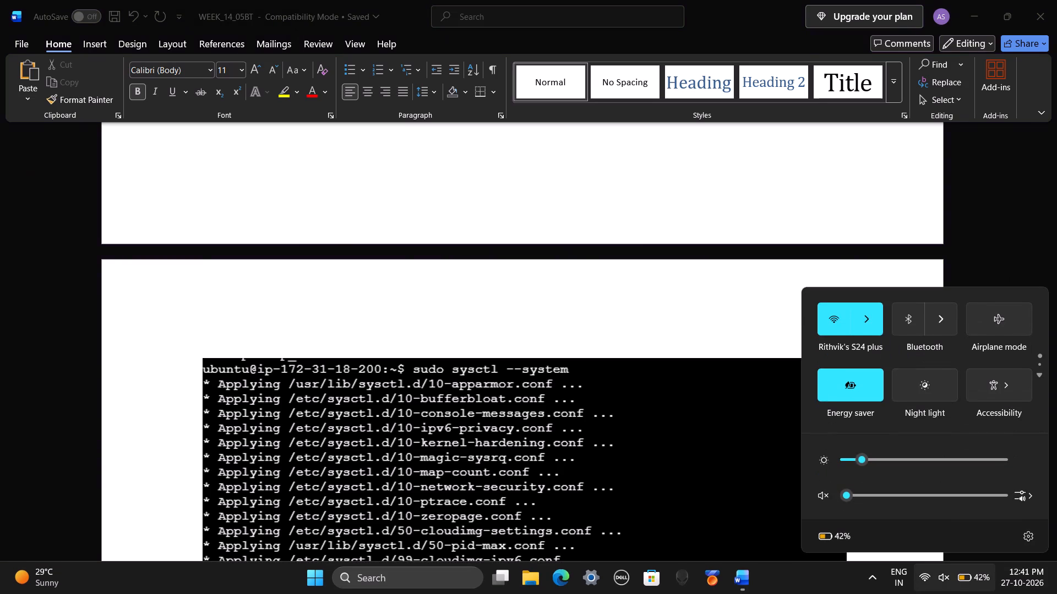
pyautogui.click(873, 328)
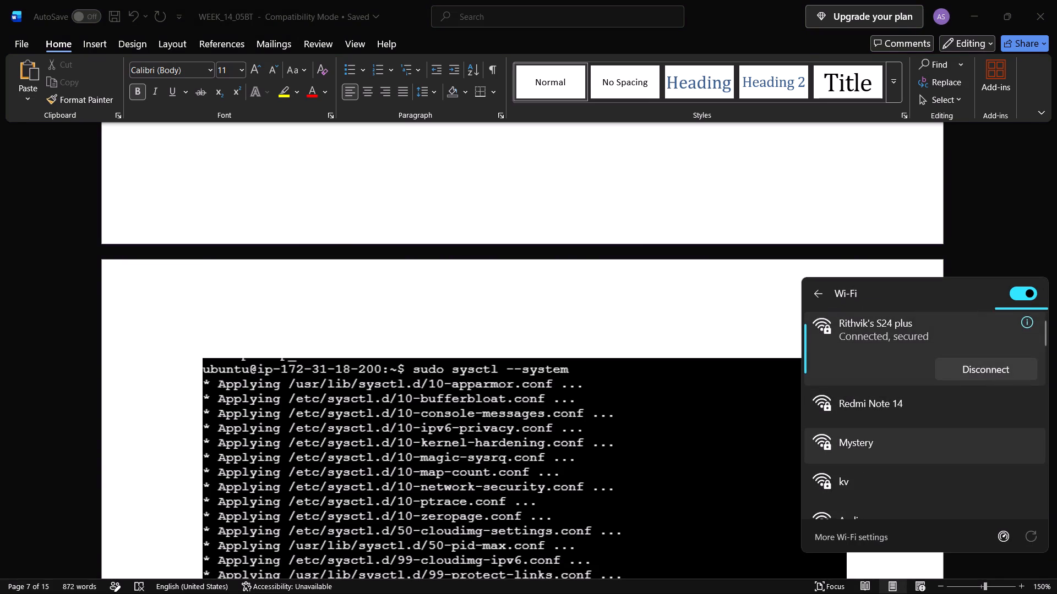
pyautogui.scroll(-2, 884, 450)
pyautogui.scroll(1, 884, 450)
pyautogui.scroll(-2, 880, 475)
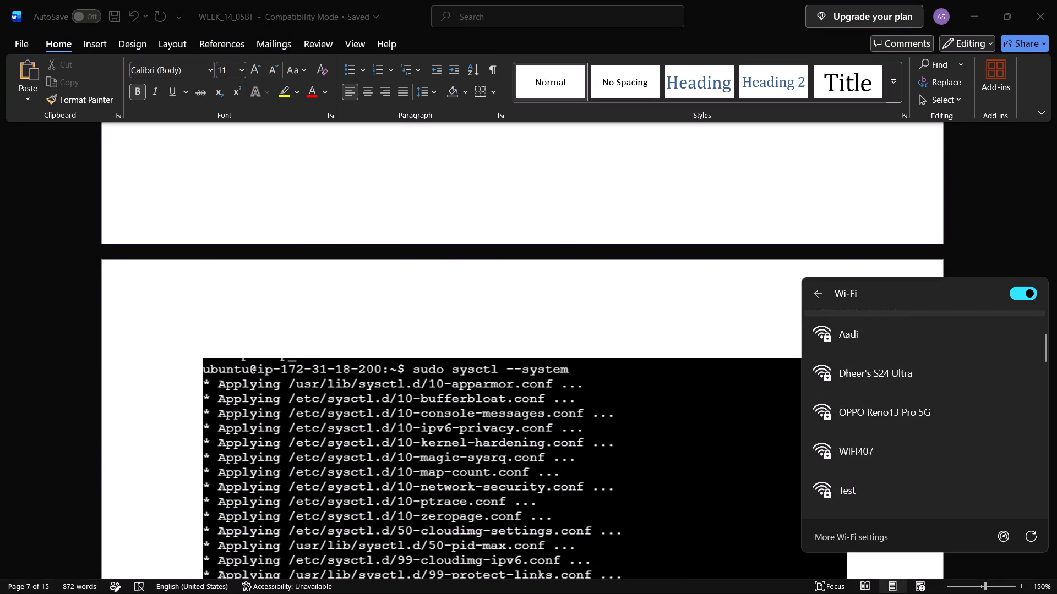
pyautogui.scroll(-1, 880, 475)
pyautogui.click(869, 455)
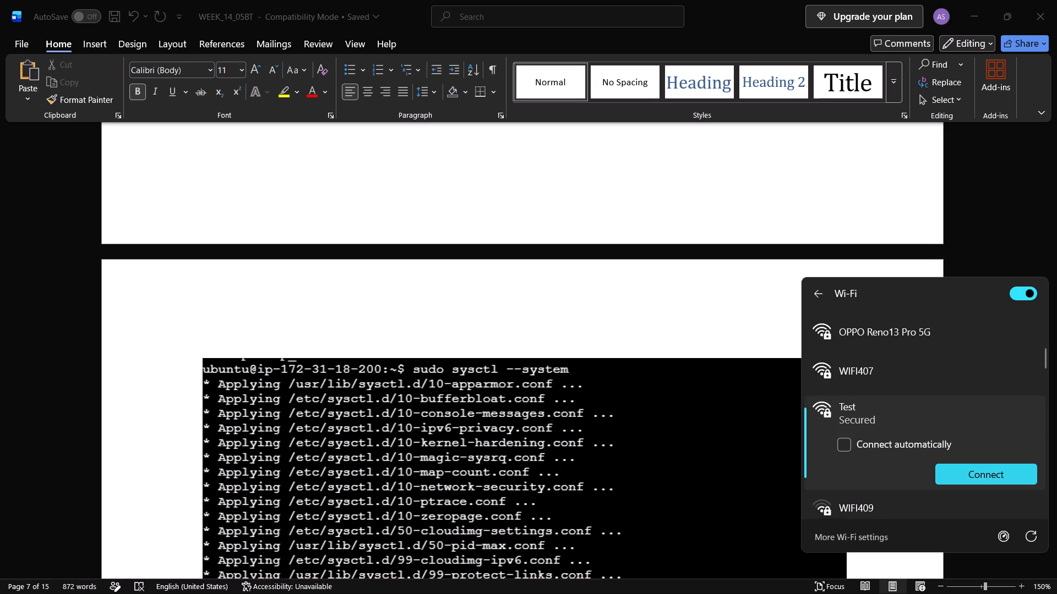
pyautogui.click(971, 478)
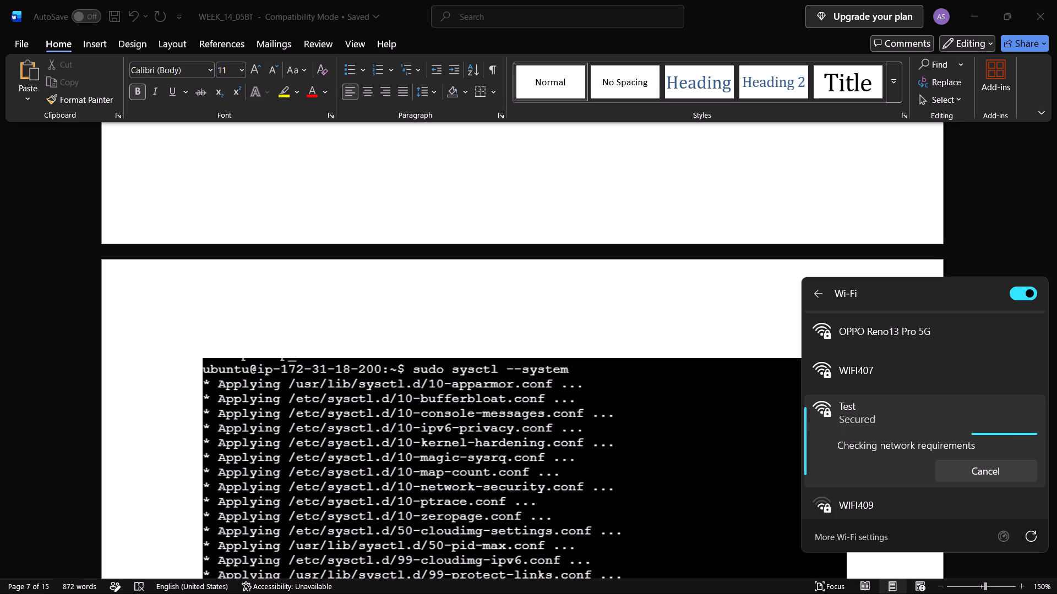
pyautogui.scroll(-1, 865, 368)
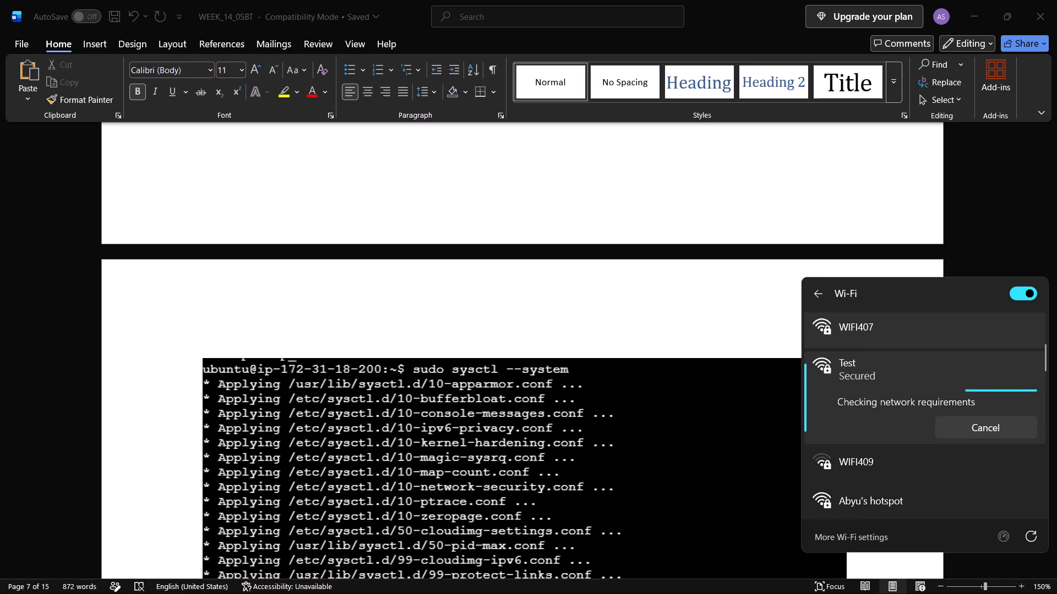
pyautogui.scroll(-1, 865, 368)
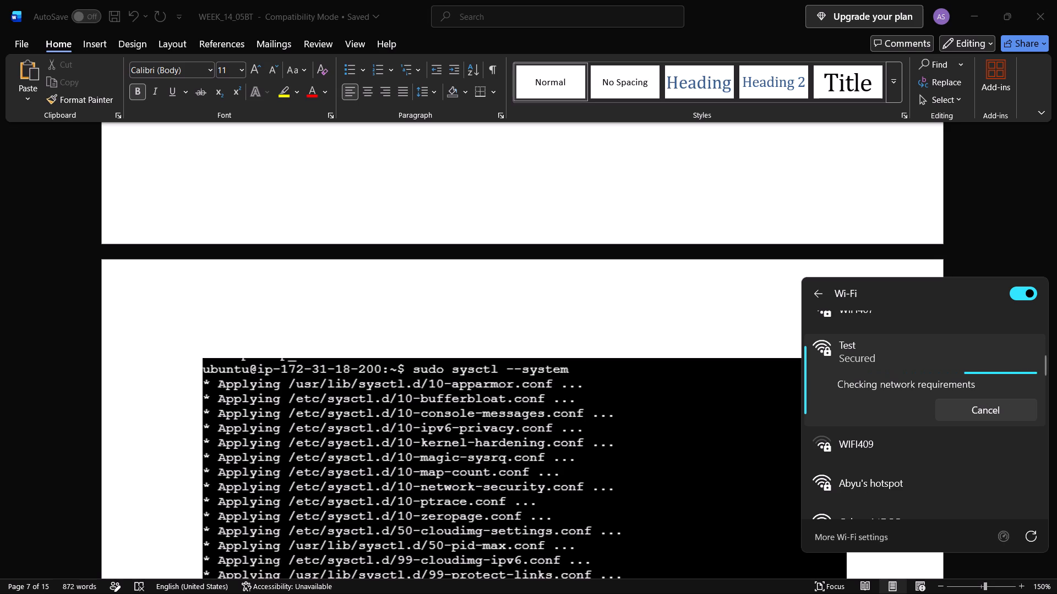
pyautogui.scroll(1, 841, 408)
pyautogui.scroll(-1, 841, 408)
pyautogui.scroll(1, 841, 408)
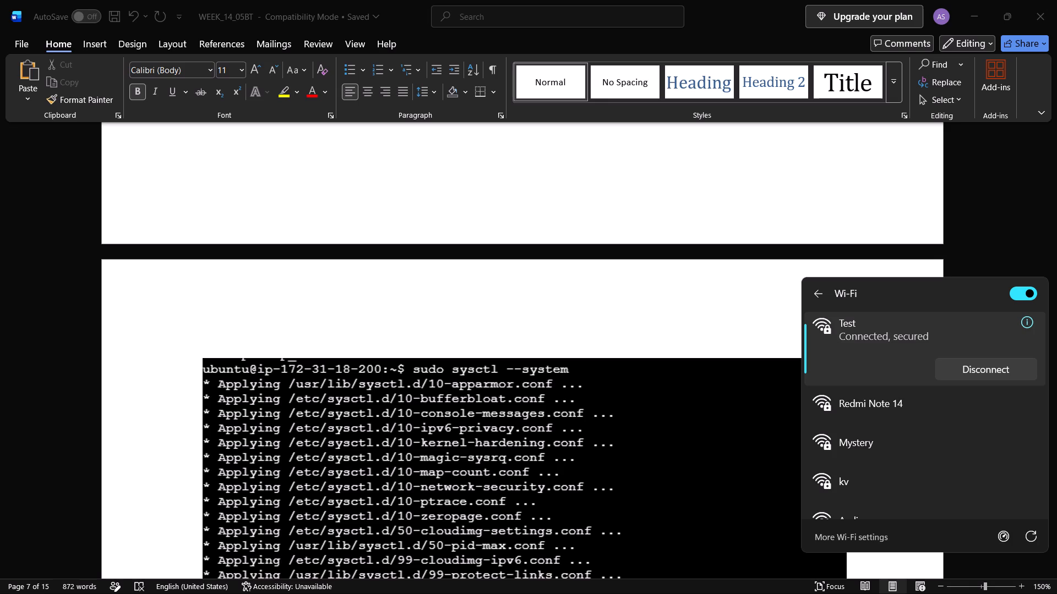
pyautogui.click(638, 289)
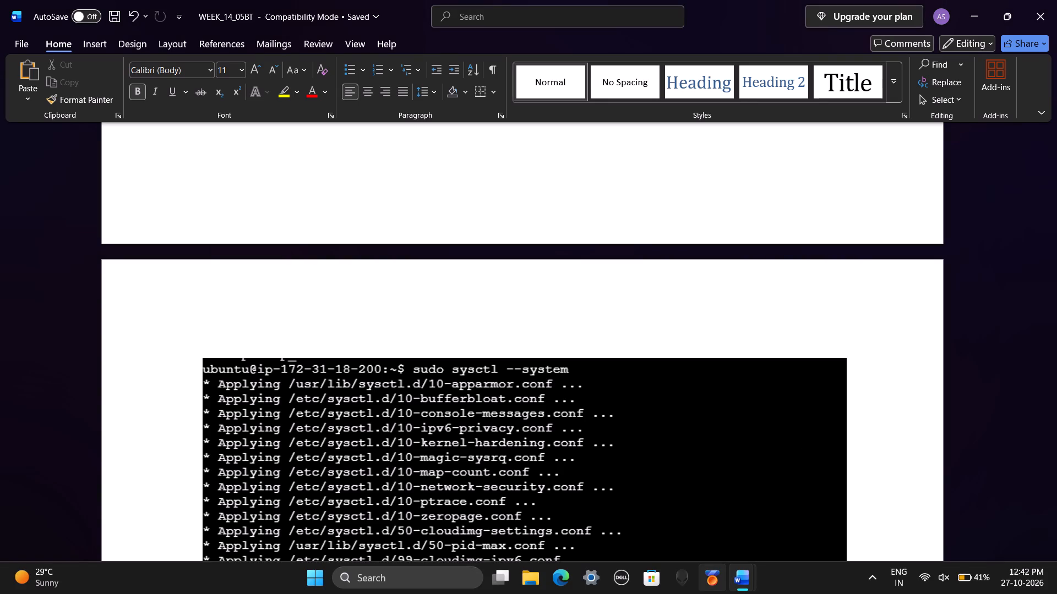
# Open Google Chrome with the orange A profile and start entering the submission site's address.
pyautogui.click(446, 579)
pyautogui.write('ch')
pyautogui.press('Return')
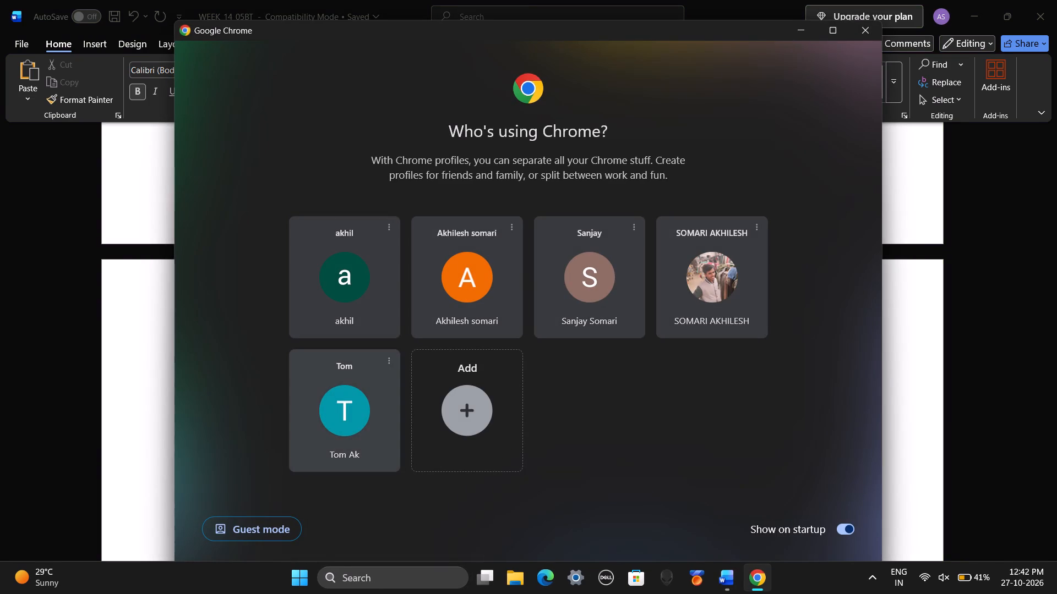
pyautogui.click(460, 273)
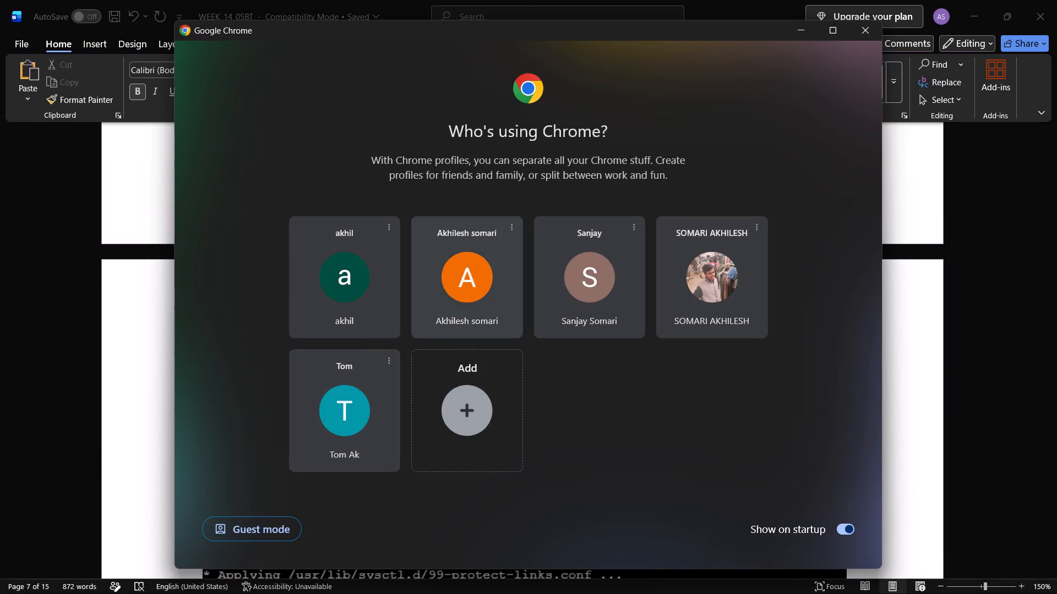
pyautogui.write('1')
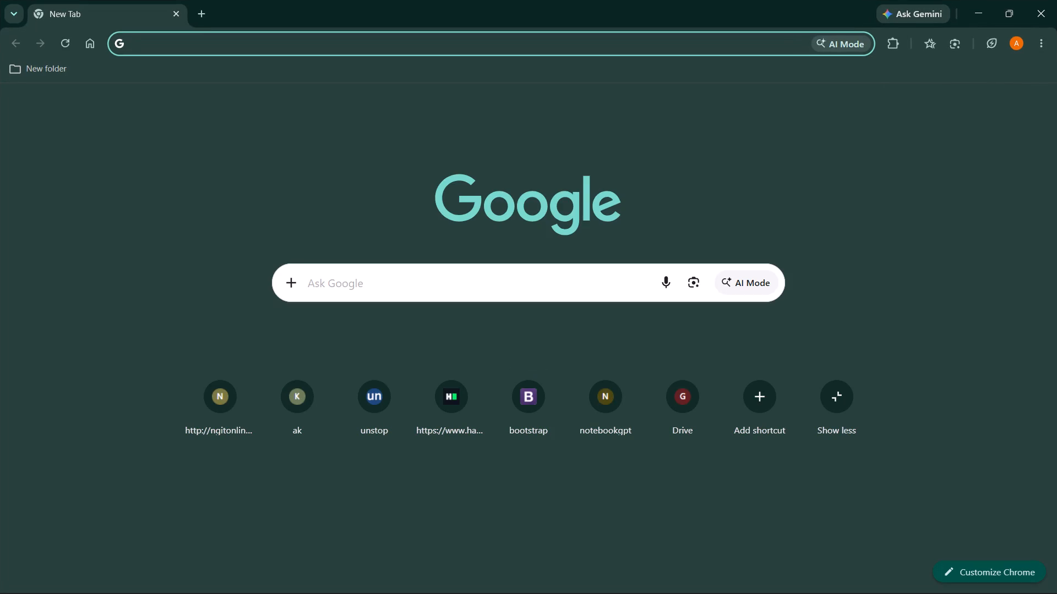
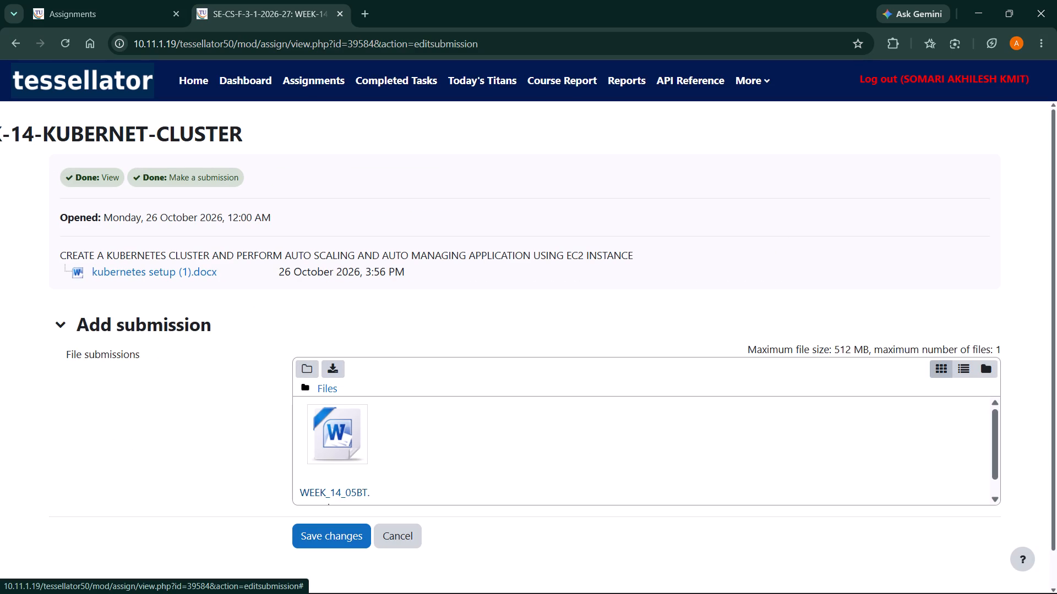
# Delete the previously uploaded WEEK_14_05BT.docx from the assignment's file submissions.
pyautogui.click(344, 430)
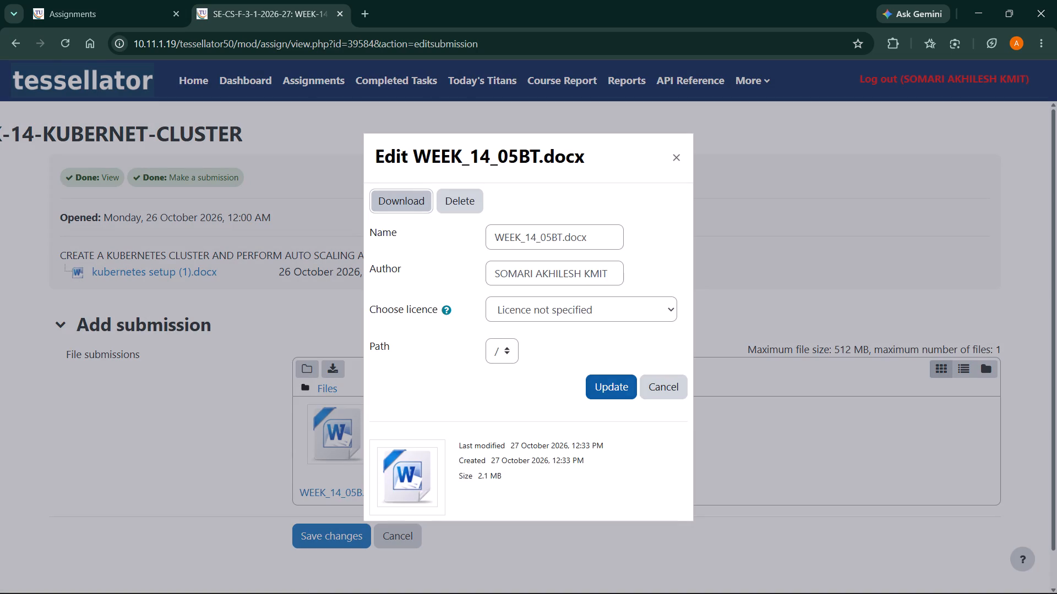
pyautogui.click(447, 200)
pyautogui.click(504, 371)
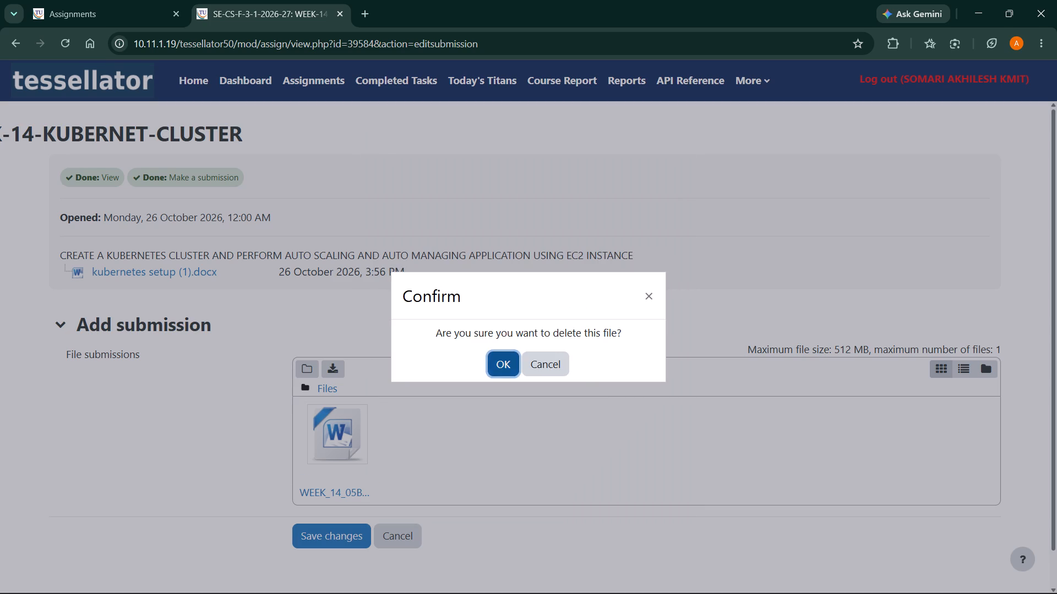
# Upload the updated WEEK_14_05BT document from the whatsapp folder on drive D, finding it with the search term "week".
pyautogui.click(312, 367)
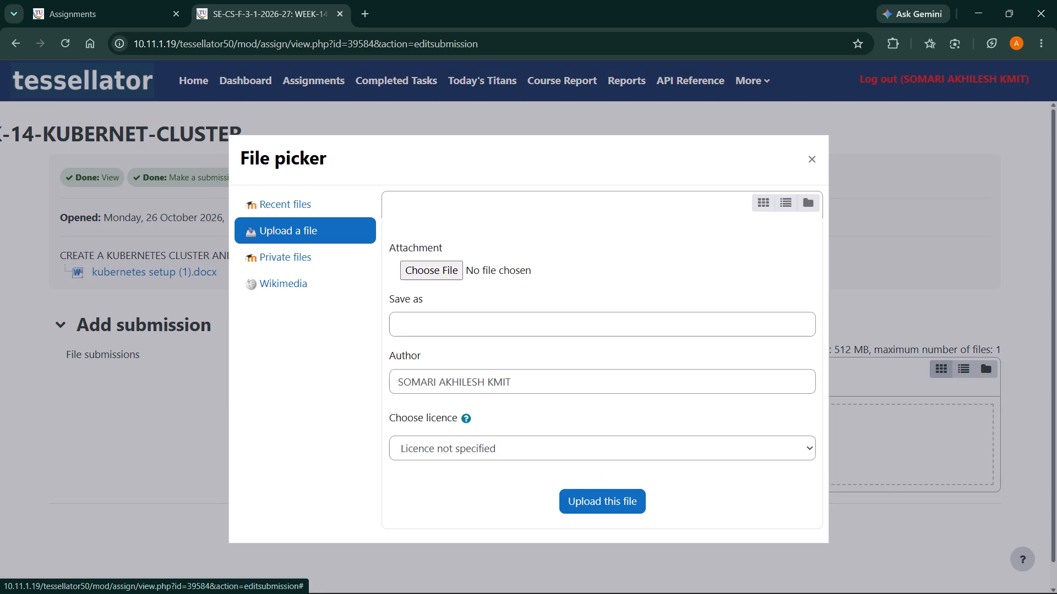
pyautogui.click(405, 270)
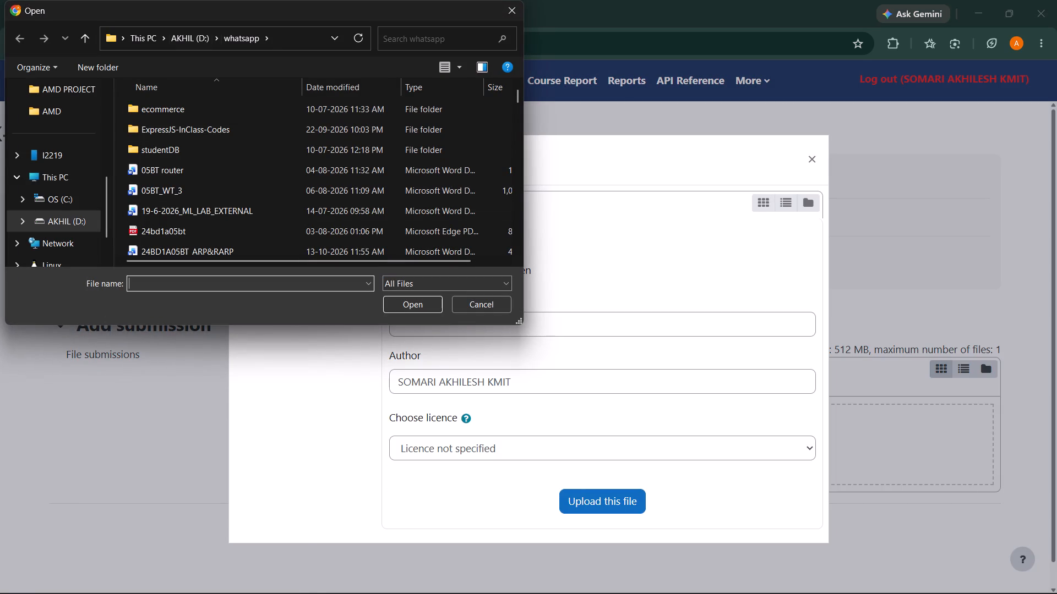
pyautogui.click(422, 39)
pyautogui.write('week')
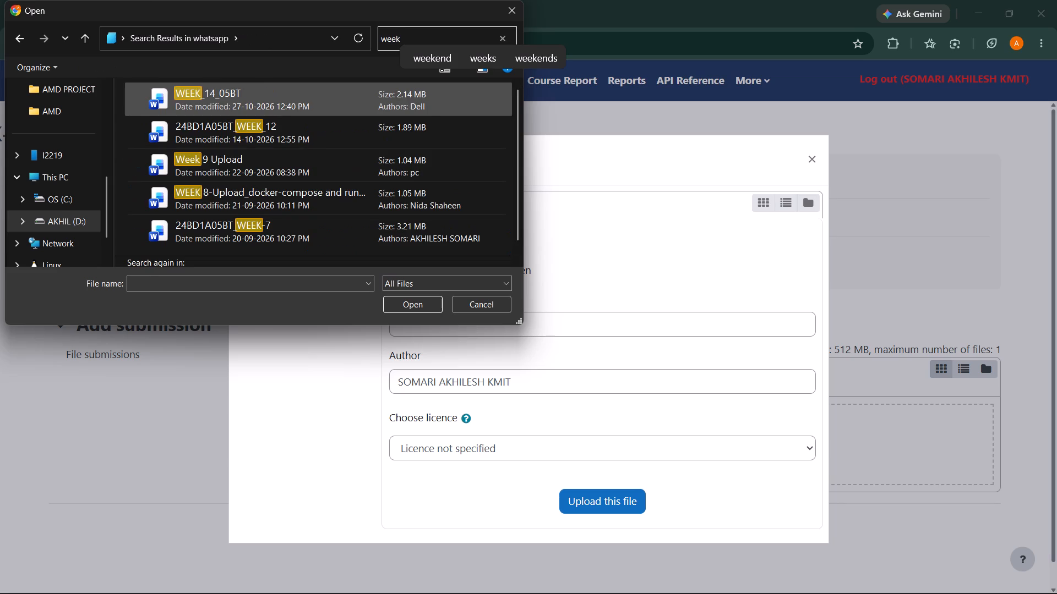
pyautogui.click(235, 100)
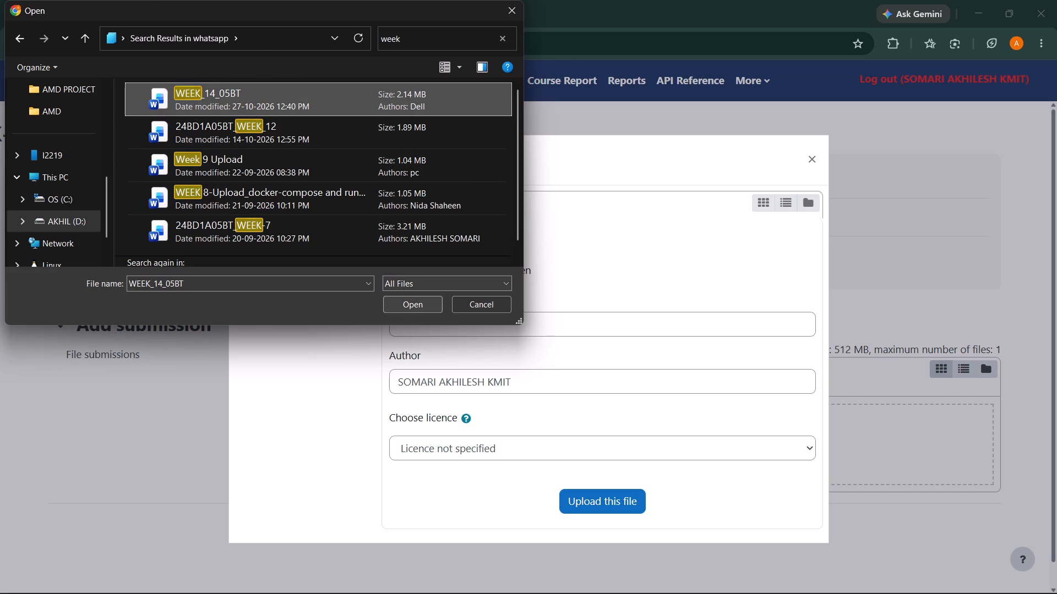
pyautogui.click(399, 298)
pyautogui.click(614, 504)
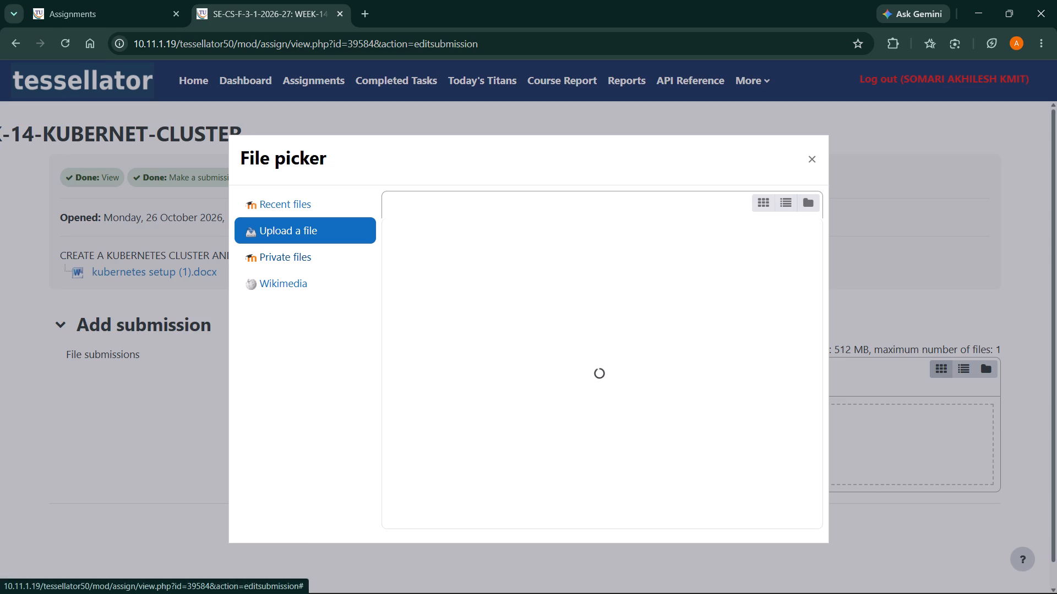
# Reload the WEEK-14-KUBERNET-CLUSTER submission page to get out of the stalled file picker.
pyautogui.click(66, 48)
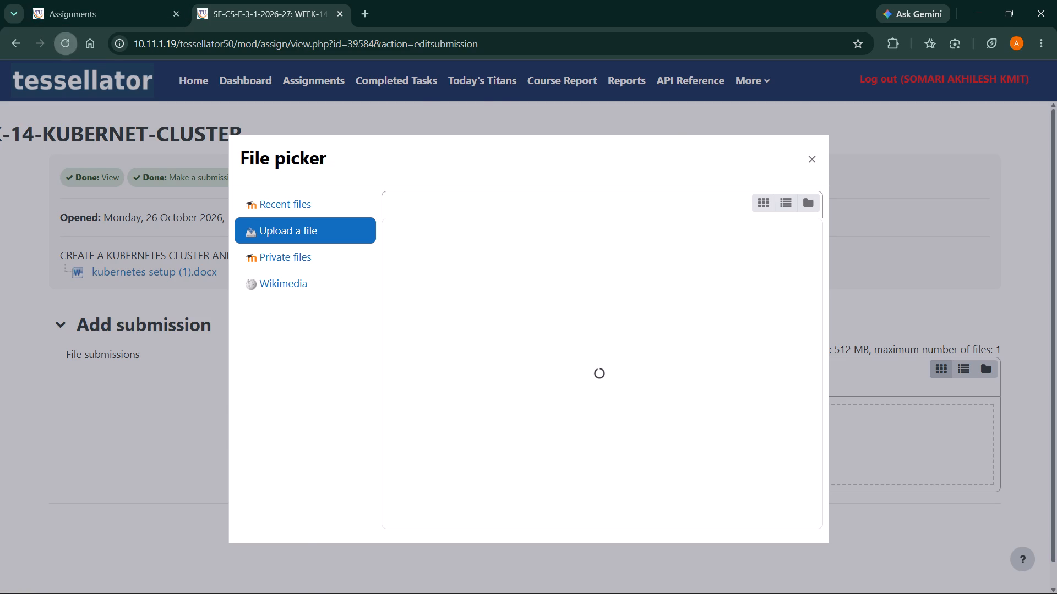
pyautogui.click(602, 151)
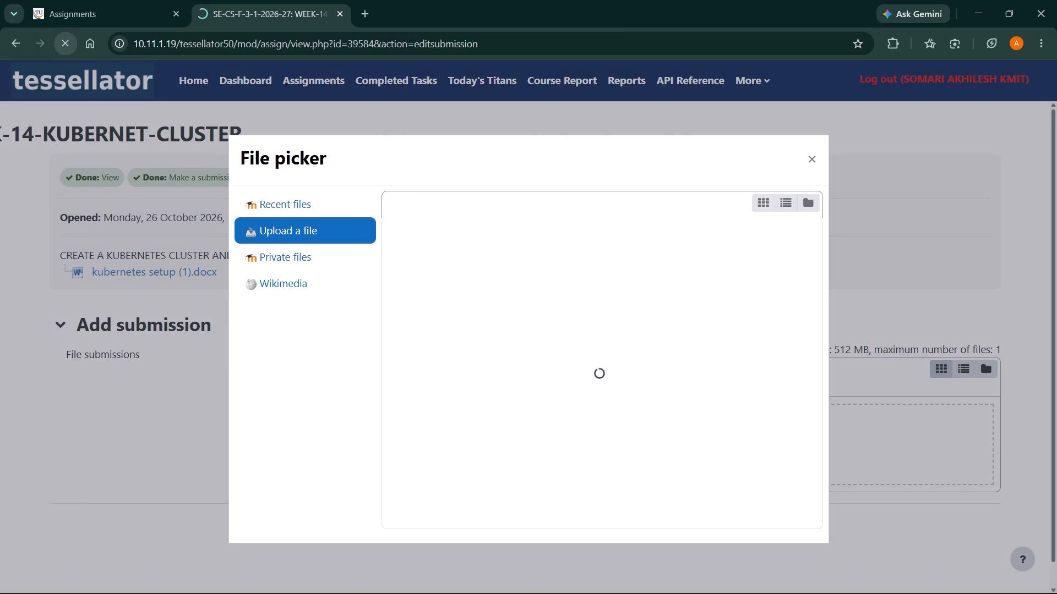
pyautogui.click(812, 158)
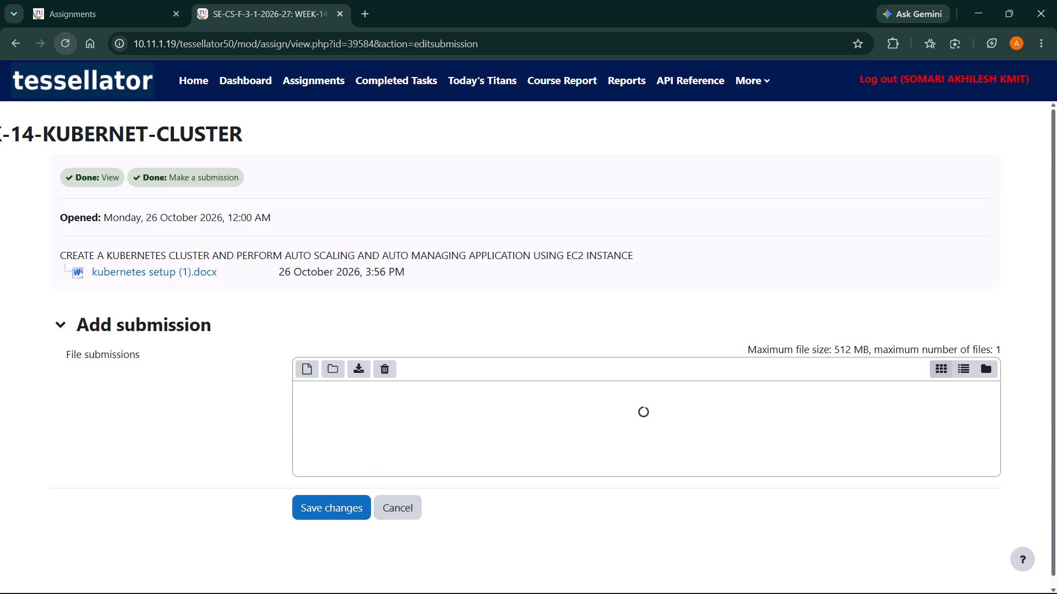
# Remove the existing WEEK_14_05B… Word file from the submission and open the file picker for uploading a replacement.
pyautogui.click(307, 368)
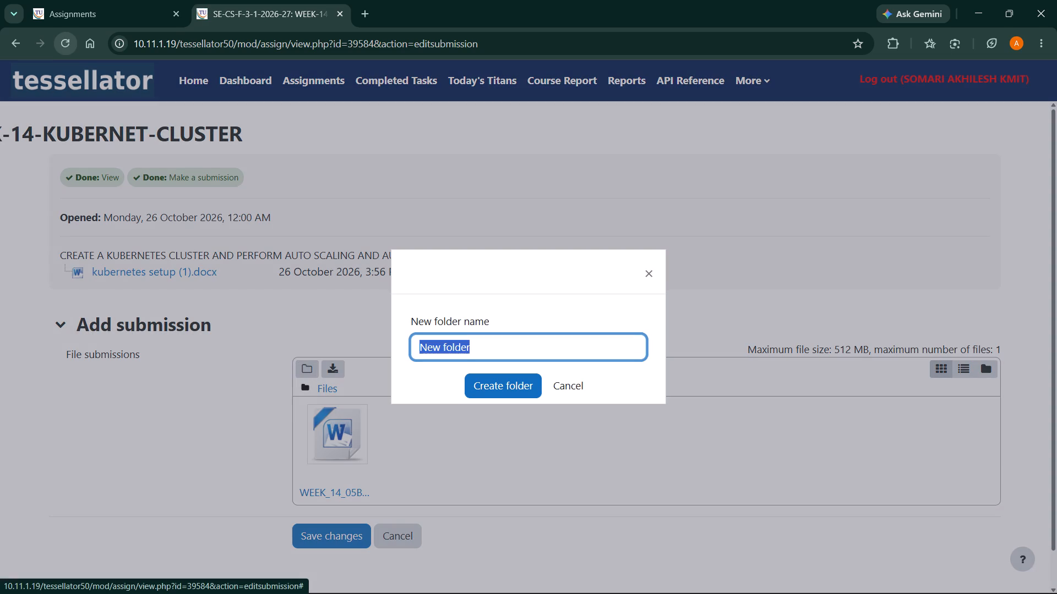
pyautogui.click(566, 383)
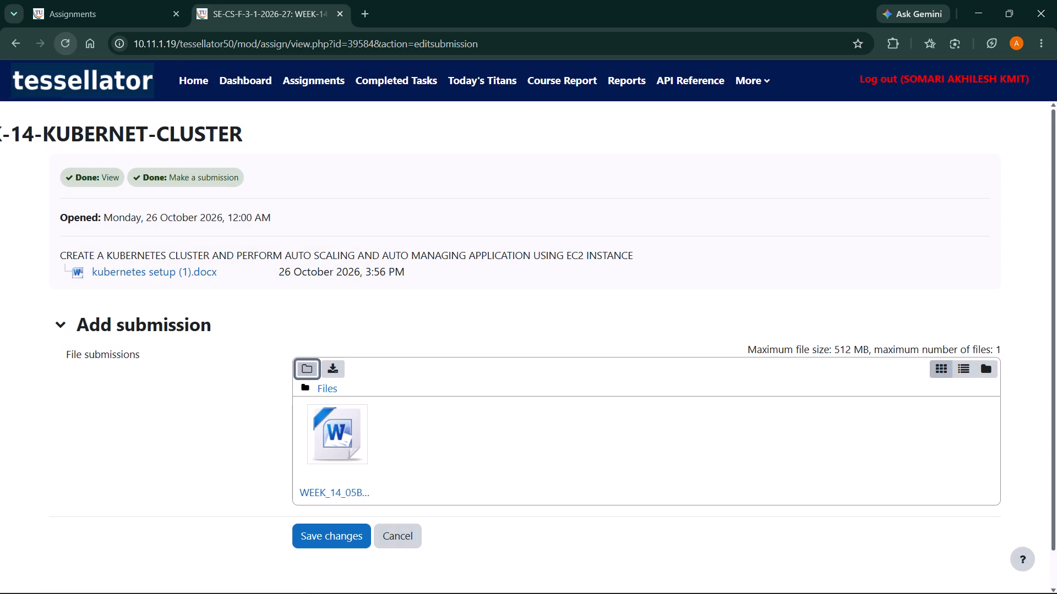
pyautogui.click(356, 422)
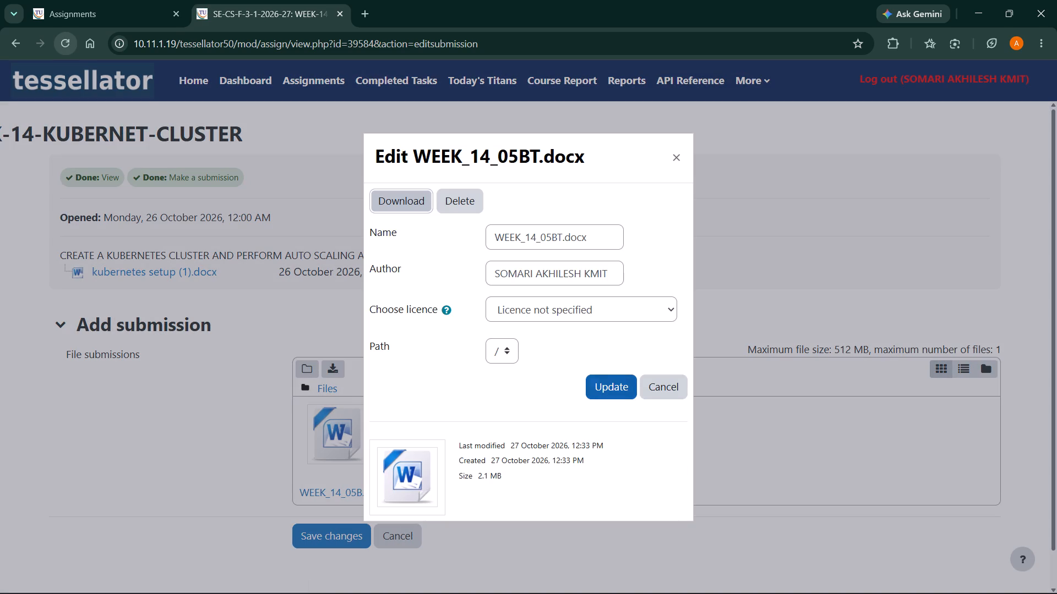
# Delete the existing WEEK_14_05BT.docx from the submission's files.
pyautogui.click(469, 202)
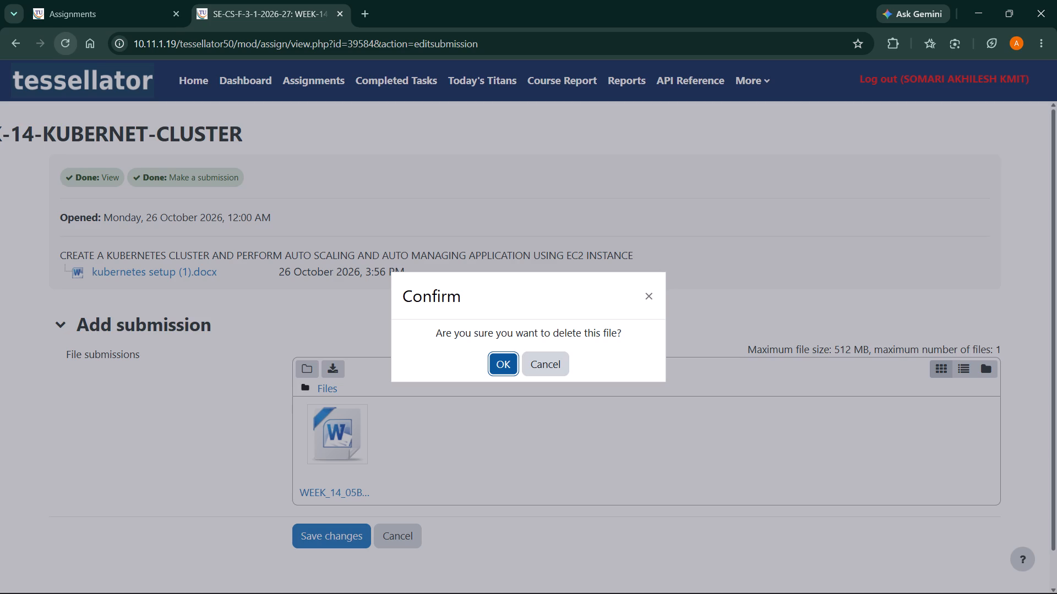
pyautogui.click(505, 364)
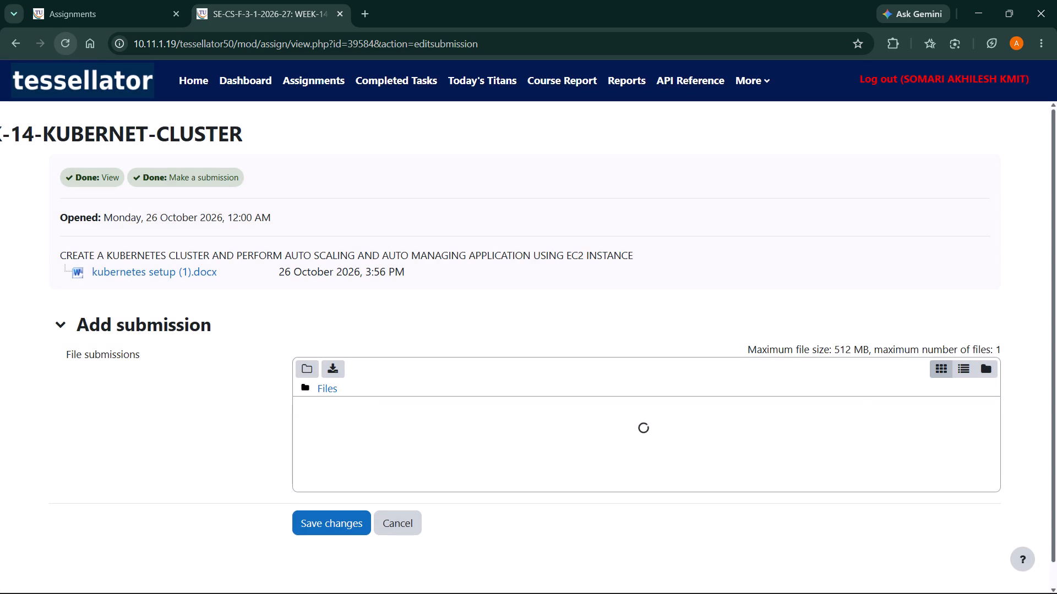
# Search the whatsapp folder for "week_14", choose the WEEK_14_05BT document and upload it to the file submission.
pyautogui.click(308, 368)
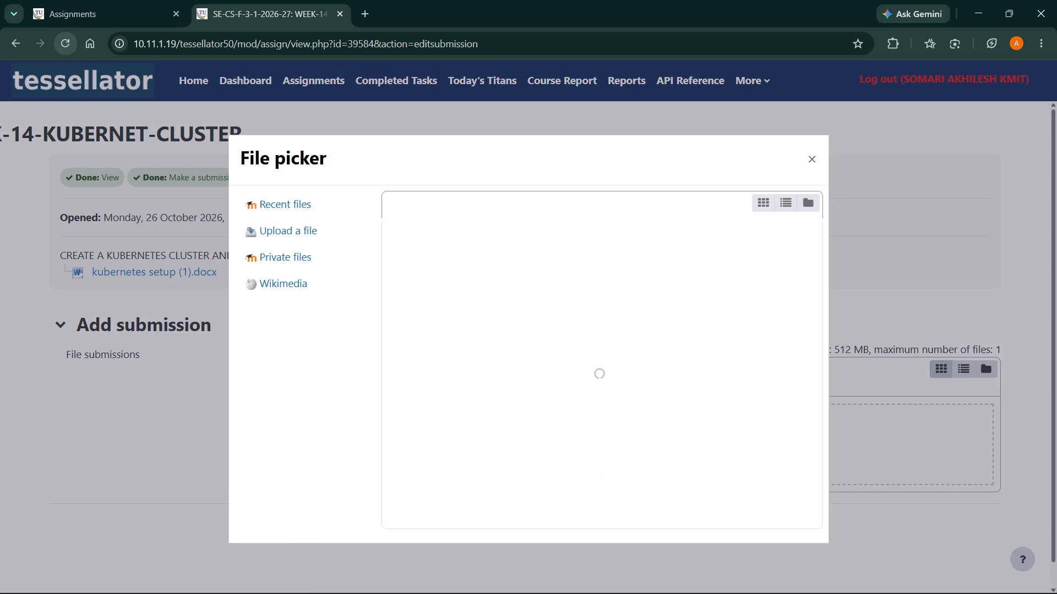
pyautogui.click(429, 267)
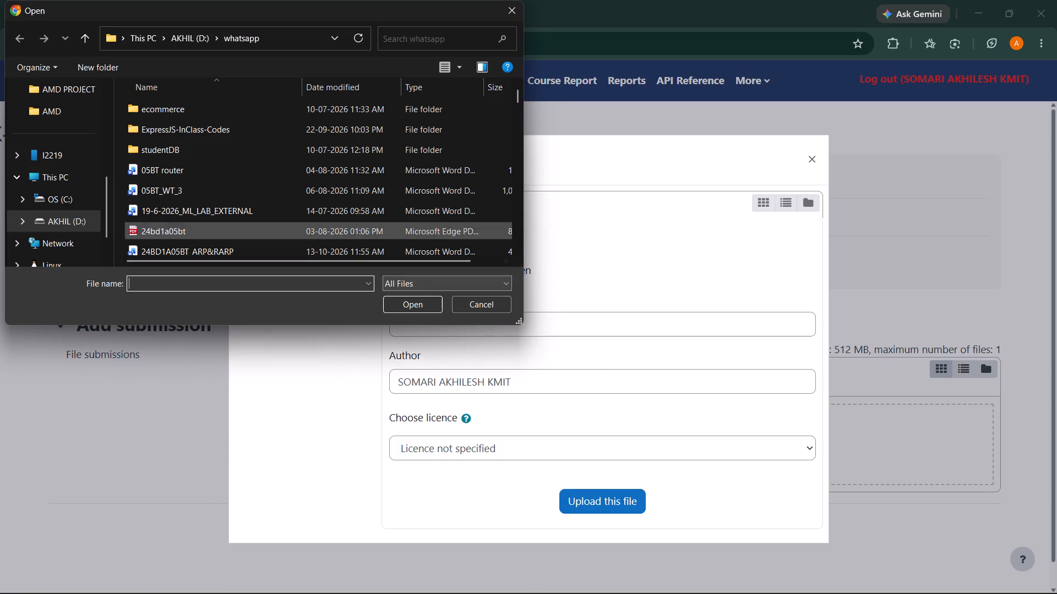
pyautogui.click(399, 38)
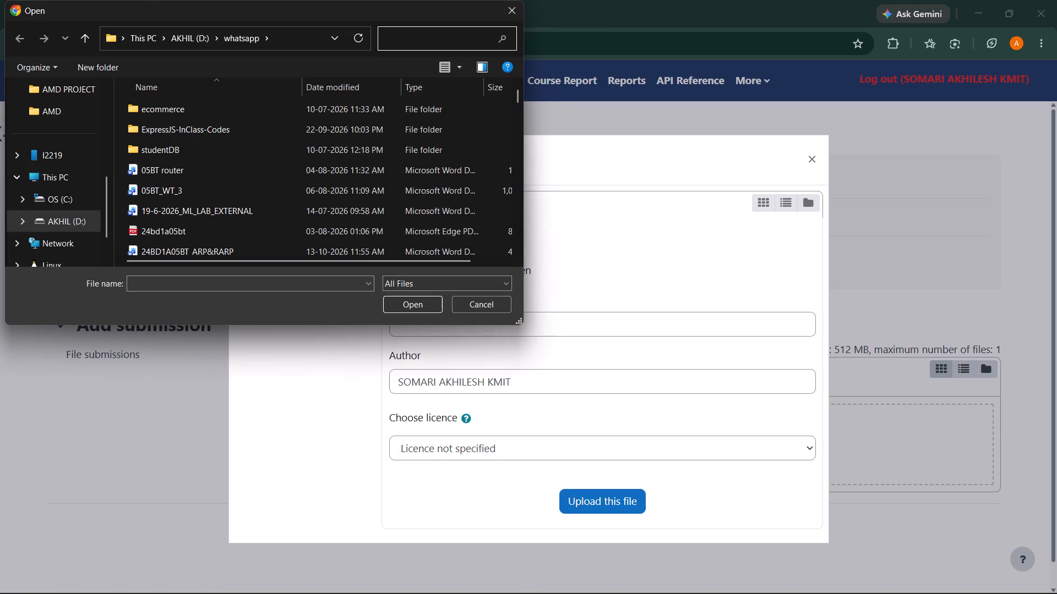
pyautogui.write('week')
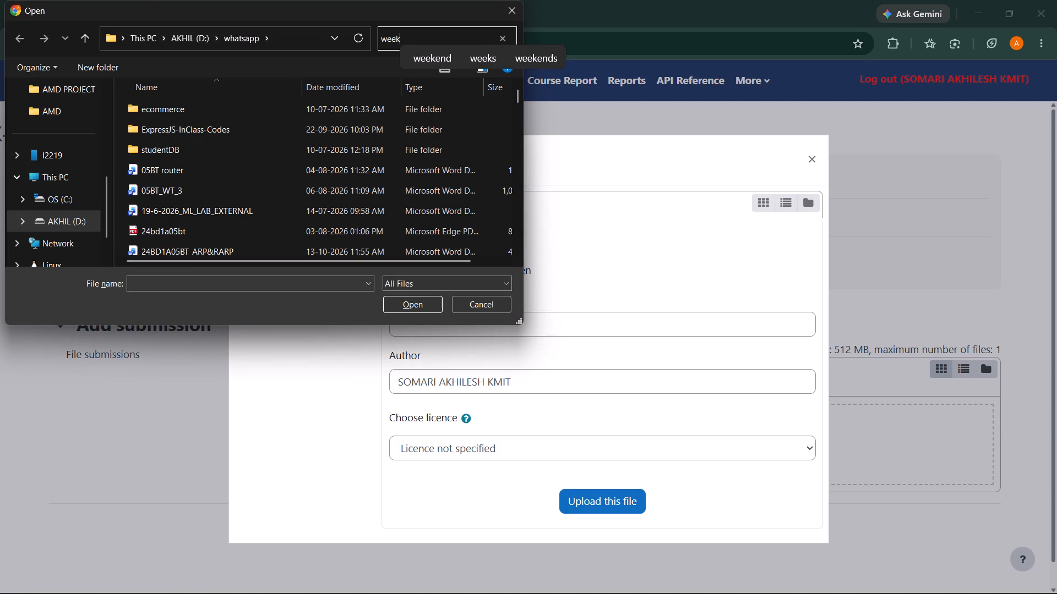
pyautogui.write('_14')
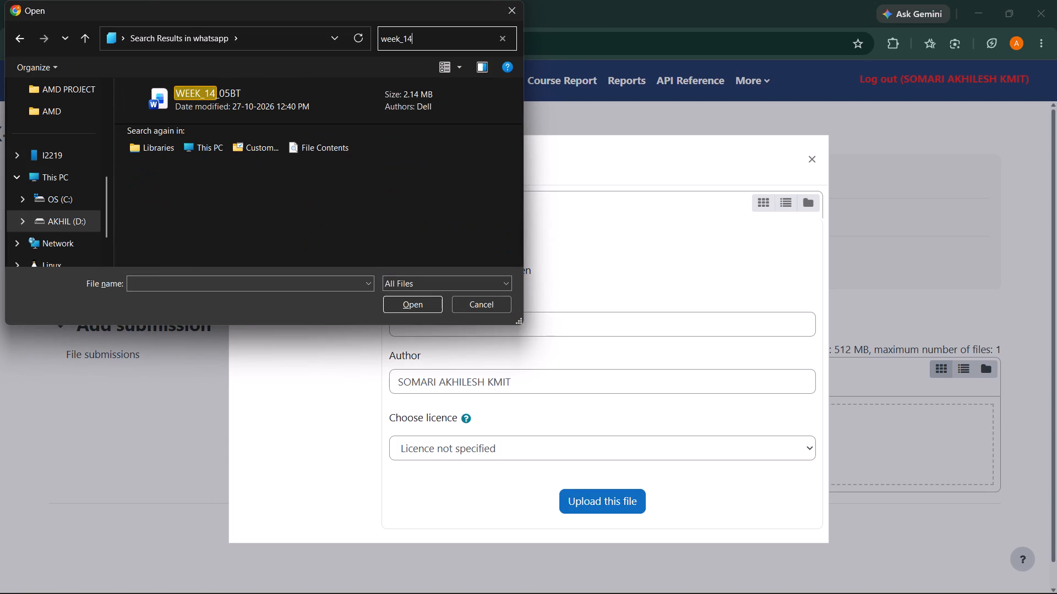
pyautogui.click(263, 104)
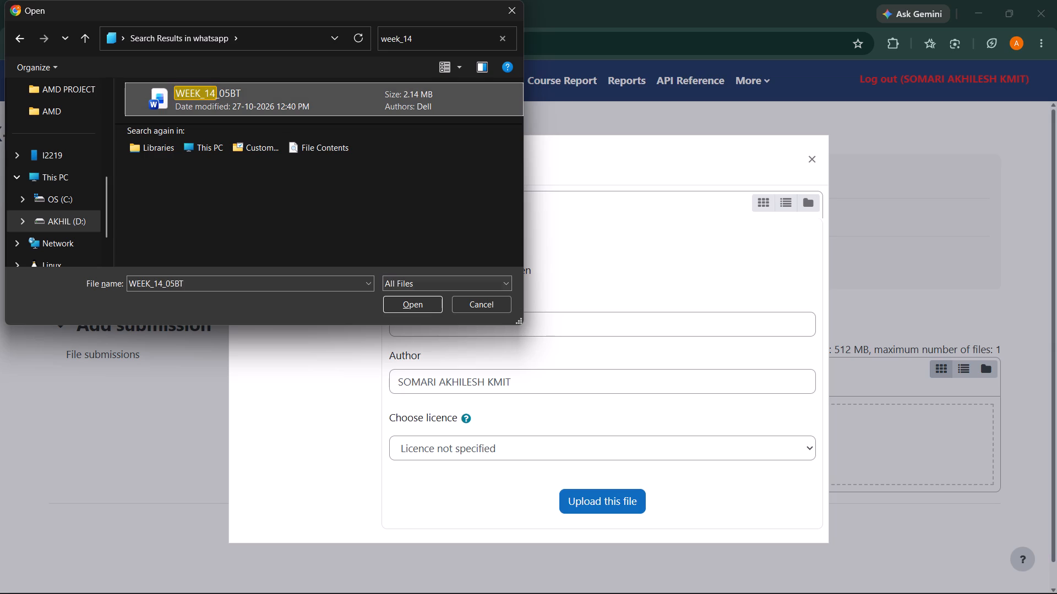
pyautogui.click(400, 302)
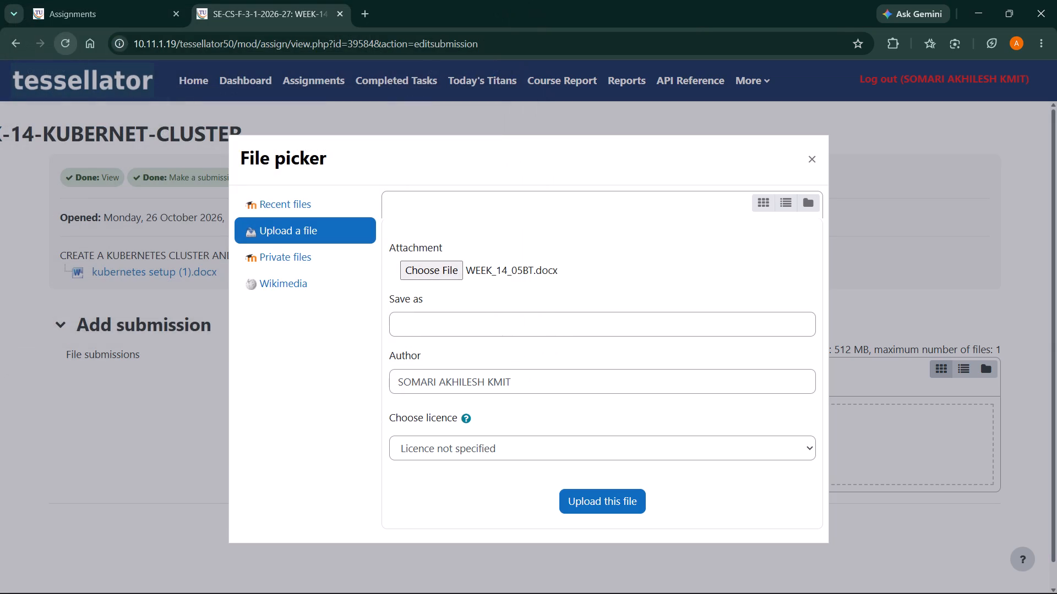
pyautogui.click(589, 500)
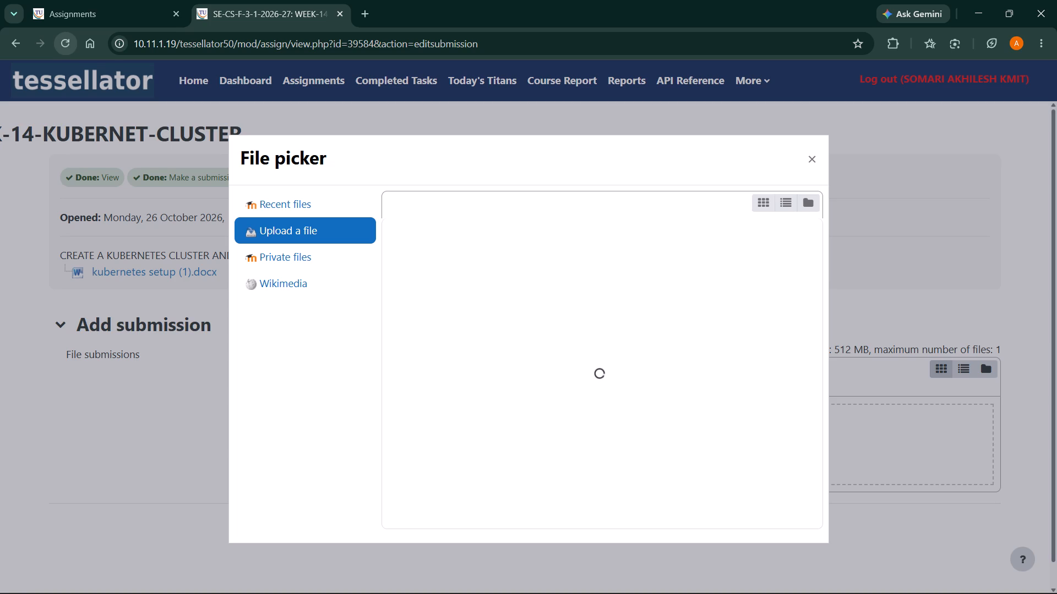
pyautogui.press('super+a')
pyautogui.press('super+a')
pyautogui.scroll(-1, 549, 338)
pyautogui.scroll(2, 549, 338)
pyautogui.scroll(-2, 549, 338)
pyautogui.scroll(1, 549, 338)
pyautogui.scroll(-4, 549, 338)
# Dismiss the file picker and save the WEEK-14-KUBERNET-CLUSTER submission with no file attached.
pyautogui.click(813, 156)
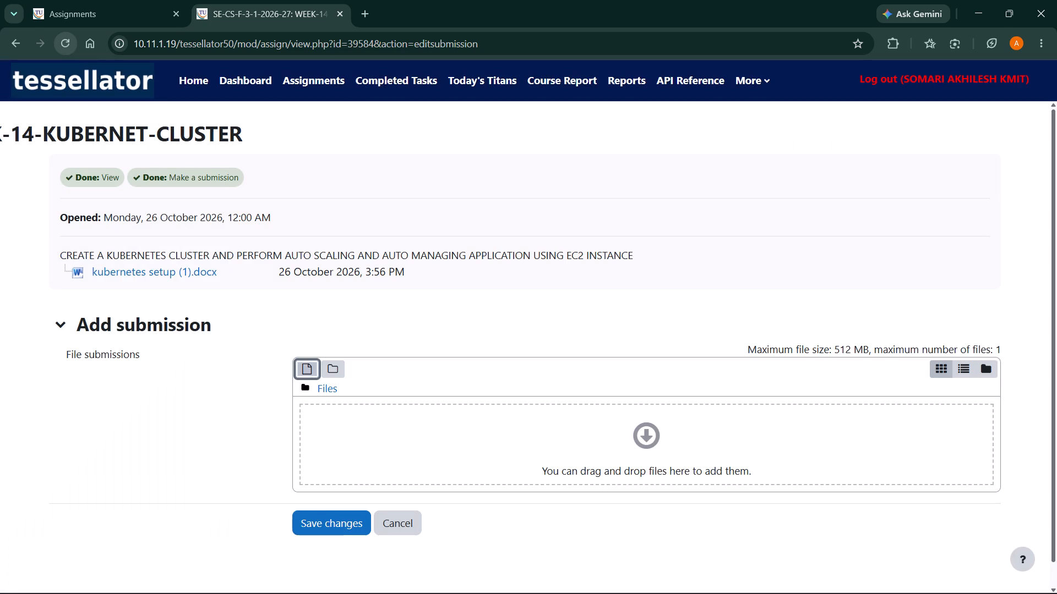
pyautogui.click(351, 524)
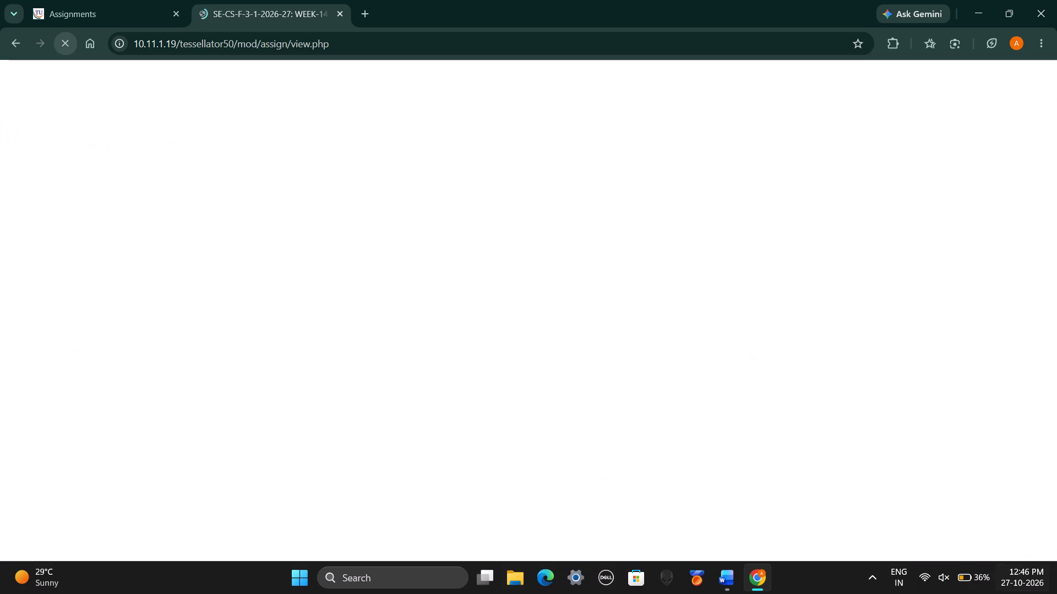
# Return to the list of assignments in the other browser tab.
pyautogui.click(66, 7)
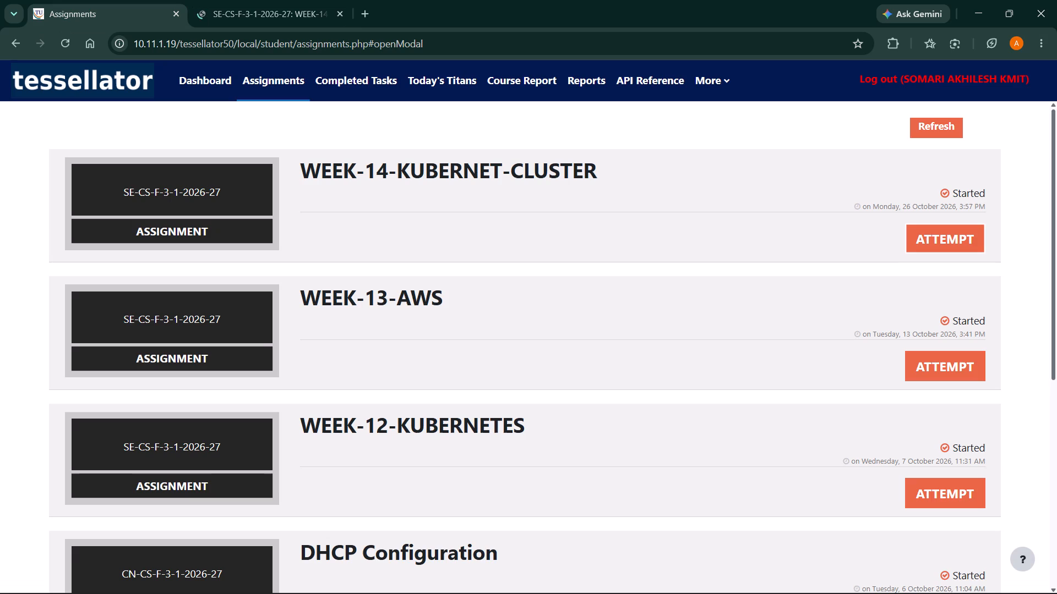
# Return to the WEEK-14-KUBERNET-CLUSTER submission page and open the file picker for adding a file to the submission.
pyautogui.click(265, 12)
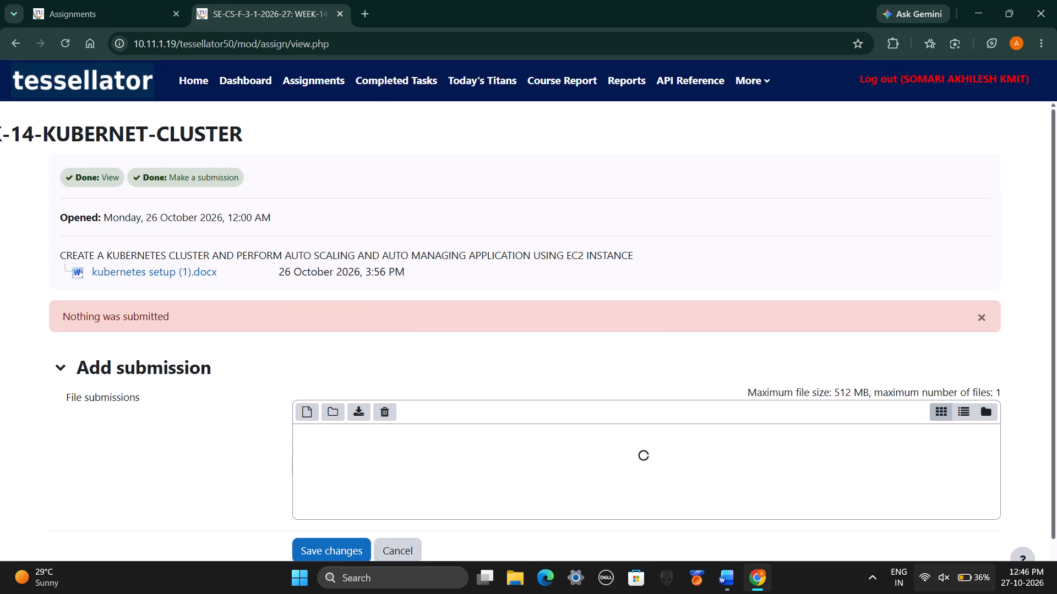
pyautogui.scroll(-1, 393, 347)
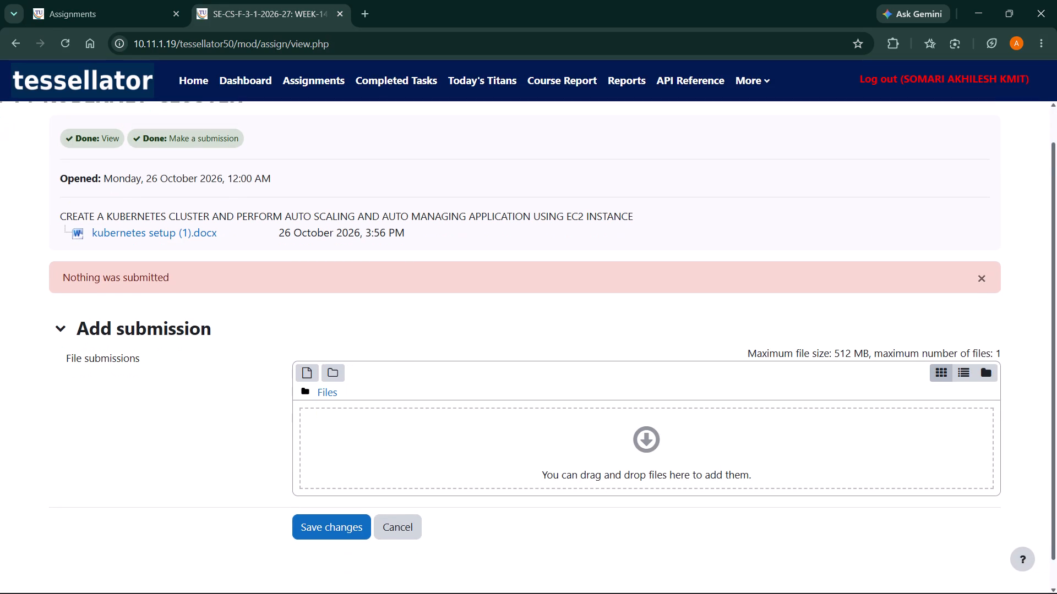
pyautogui.scroll(-1, 393, 347)
pyautogui.click(315, 344)
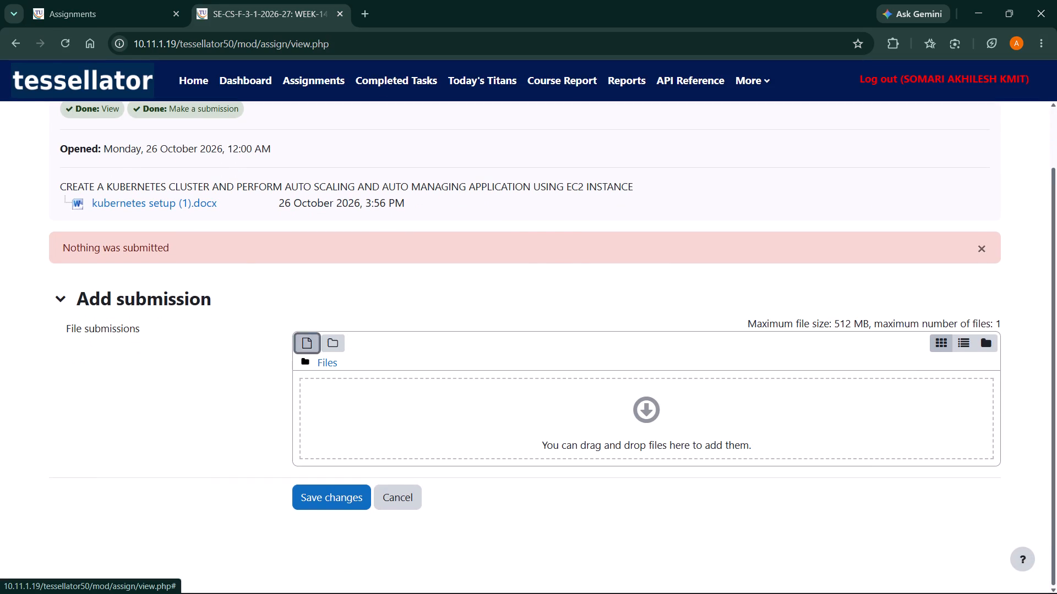
# Search the whatsapp folder for "week" and choose the Word document WEEK_14_05BT as the attachment.
pyautogui.click(452, 267)
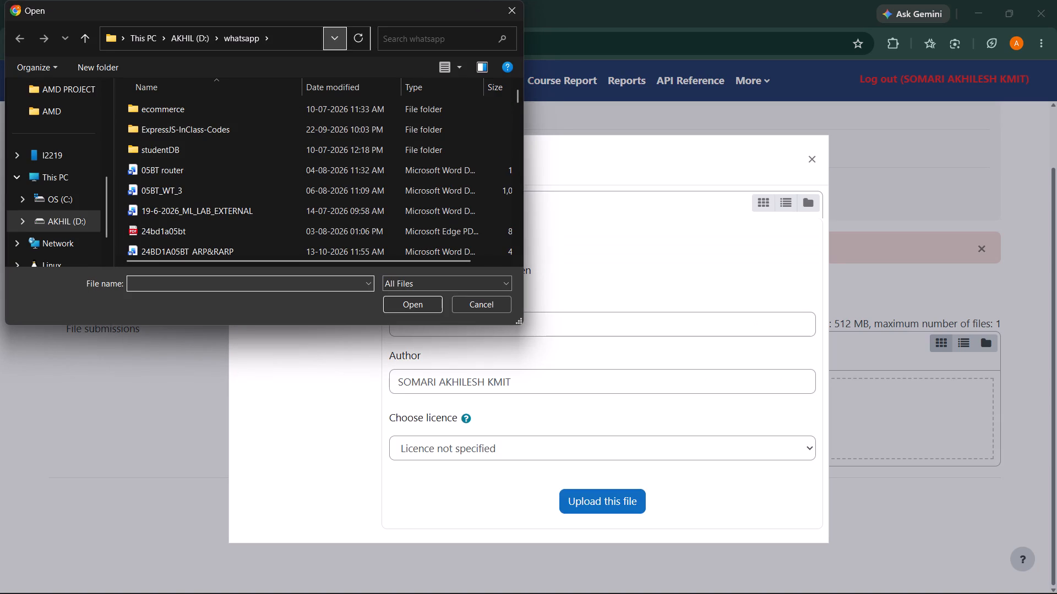
pyautogui.click(398, 41)
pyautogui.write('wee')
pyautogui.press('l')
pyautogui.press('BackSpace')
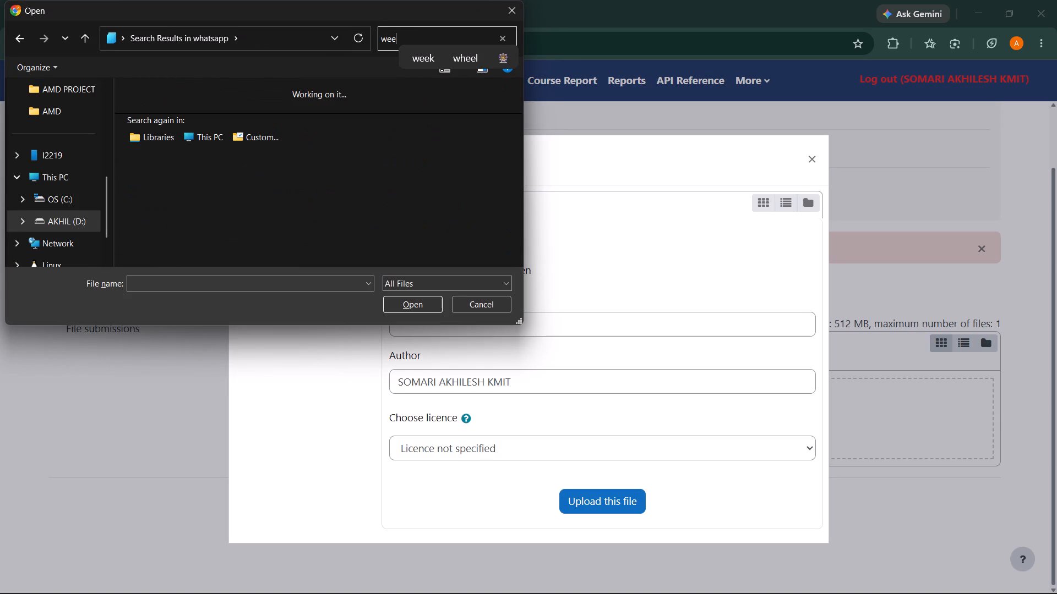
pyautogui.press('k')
pyautogui.click(301, 94)
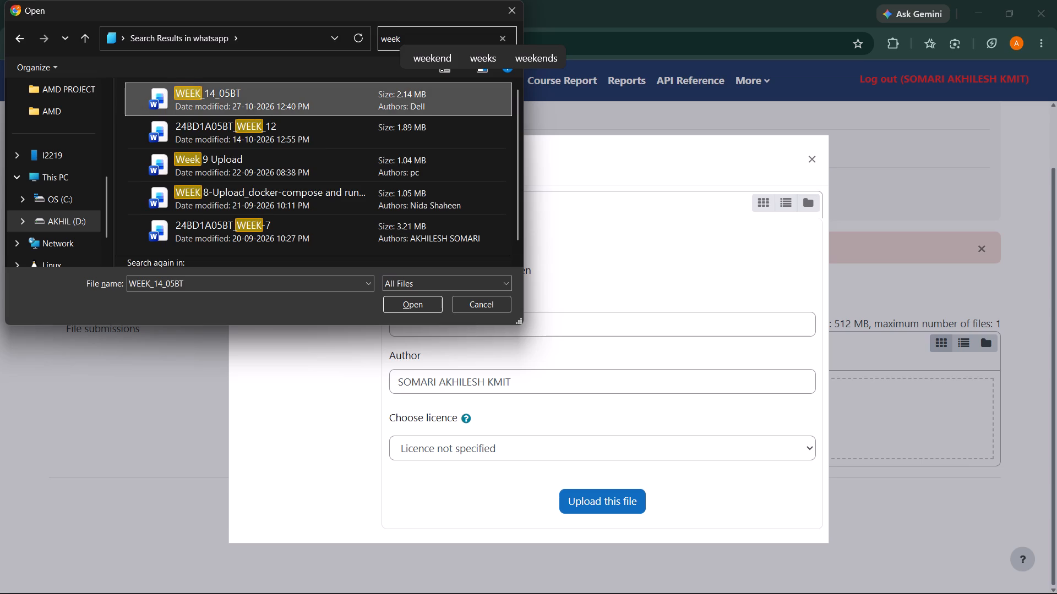
pyautogui.click(401, 300)
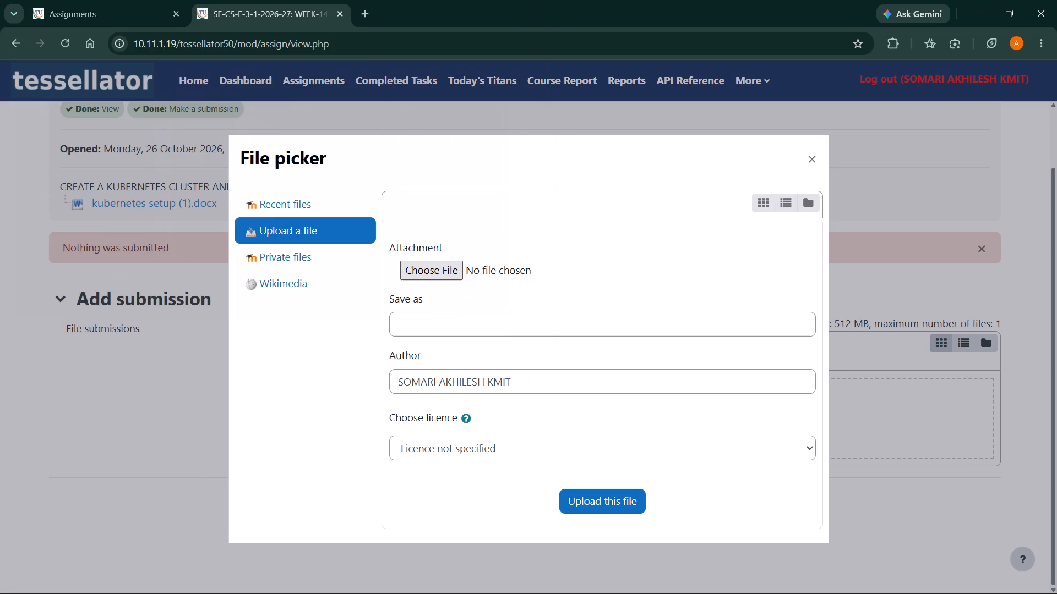
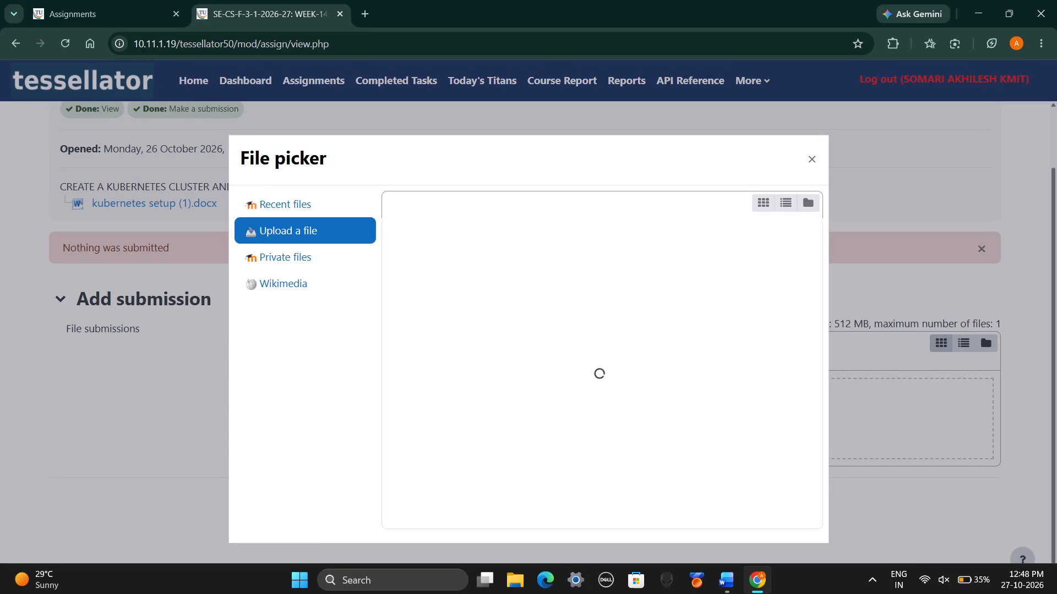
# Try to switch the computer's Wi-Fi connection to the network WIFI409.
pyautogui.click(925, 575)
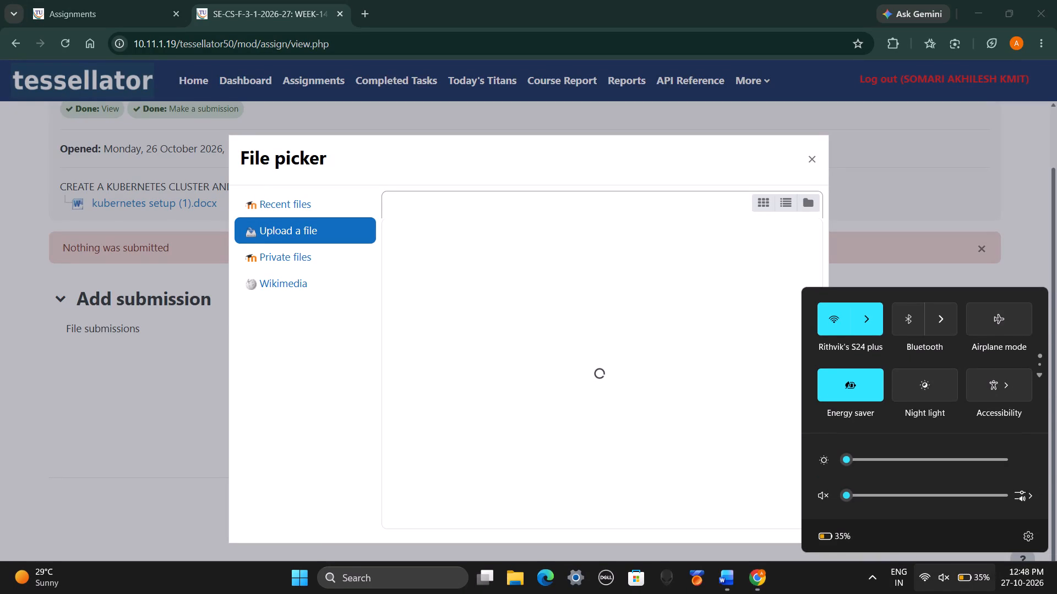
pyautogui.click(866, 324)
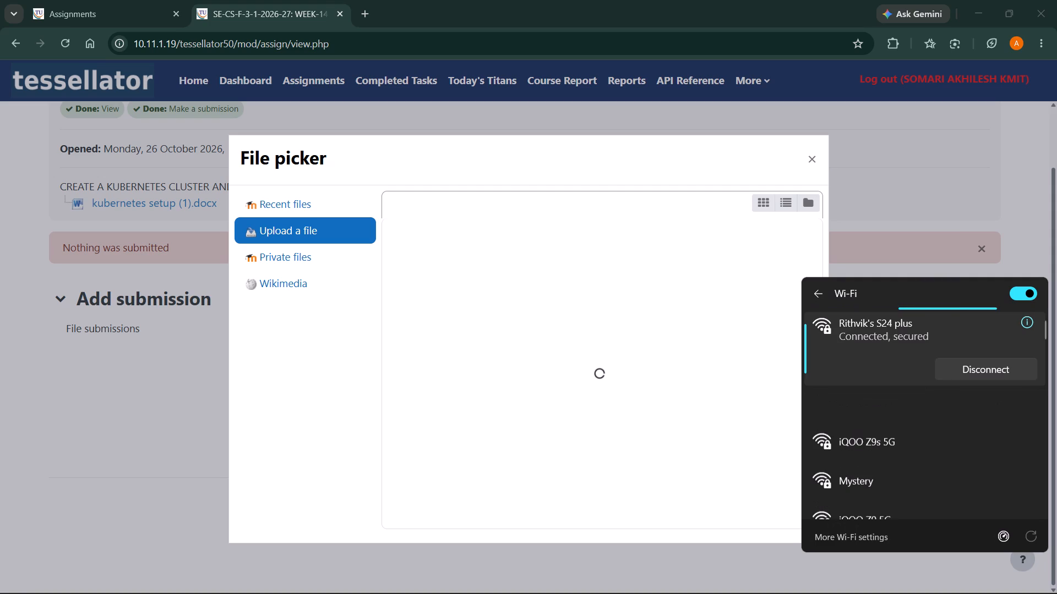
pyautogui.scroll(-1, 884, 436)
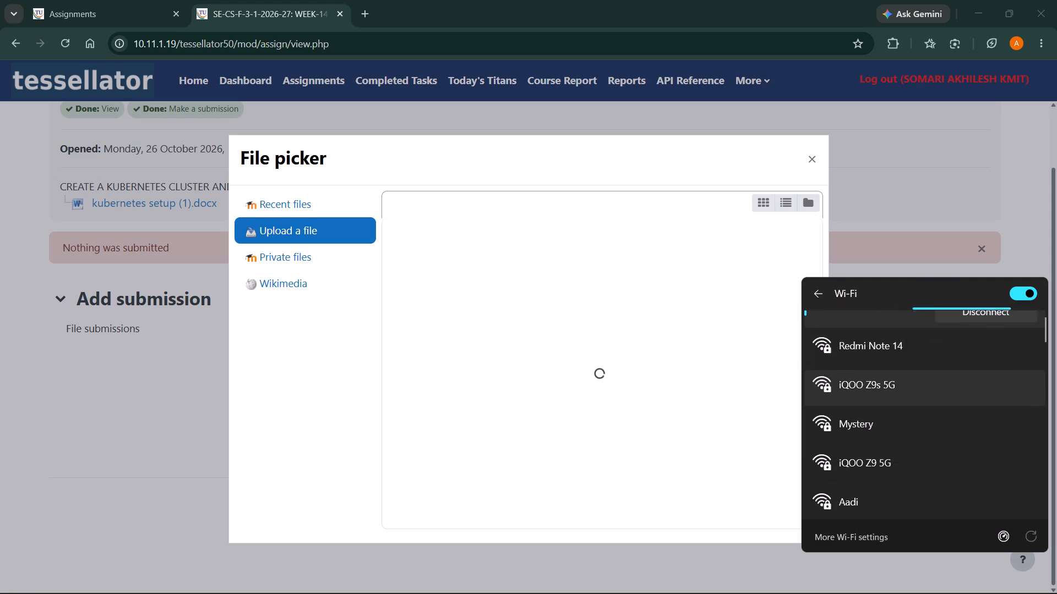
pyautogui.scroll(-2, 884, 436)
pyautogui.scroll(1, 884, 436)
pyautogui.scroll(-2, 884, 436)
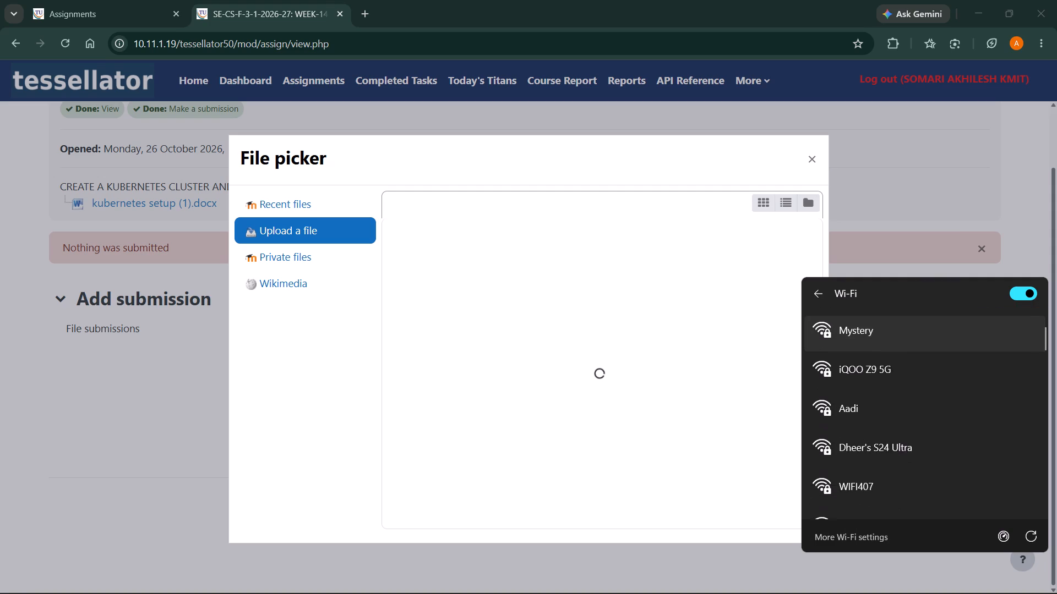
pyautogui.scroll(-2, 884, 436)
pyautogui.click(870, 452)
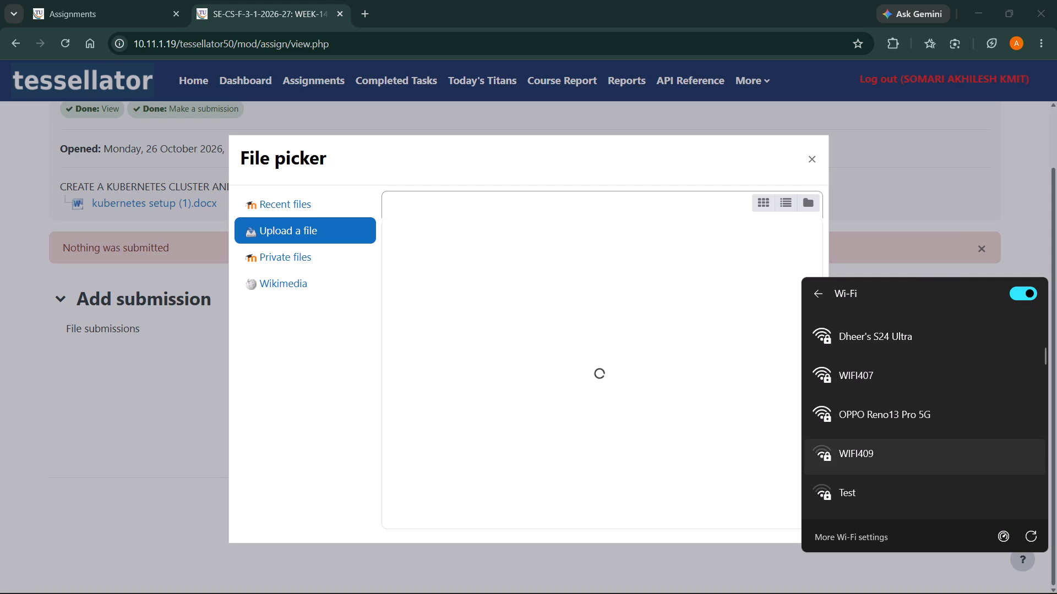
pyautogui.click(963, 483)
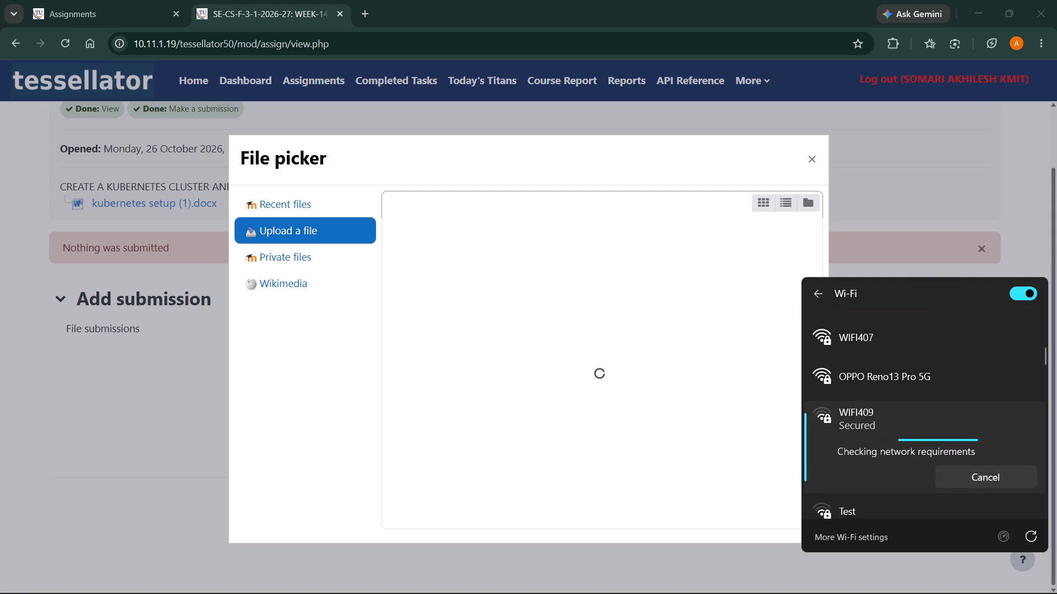
# Connect the computer to the Wi-Fi network Test and return to the WEEK-14-KUBERNET-CLUSTER submission page.
pyautogui.scroll(3, 909, 432)
pyautogui.scroll(-5, 909, 432)
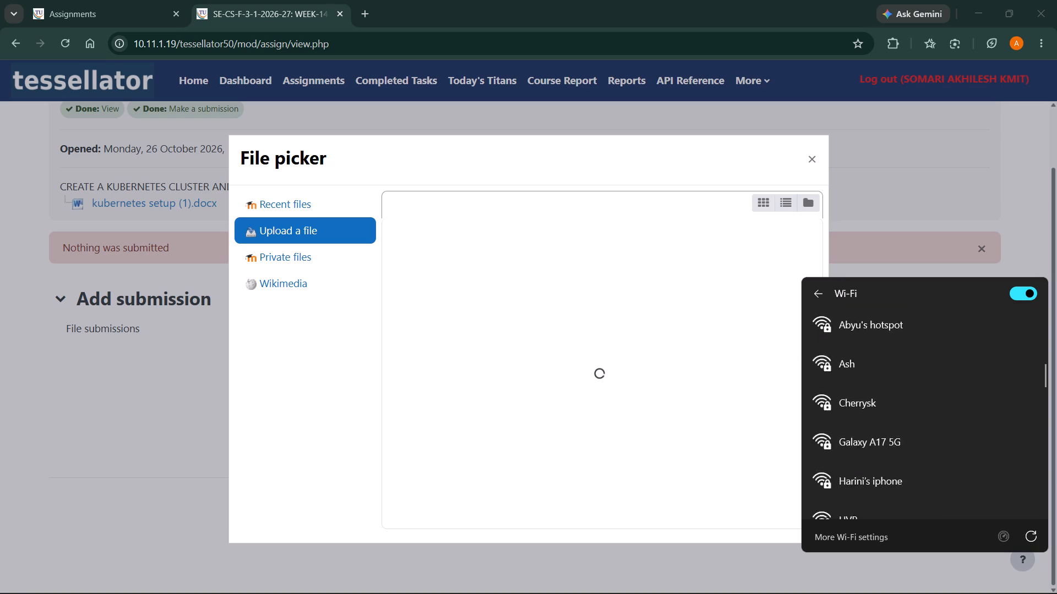
pyautogui.scroll(3, 909, 432)
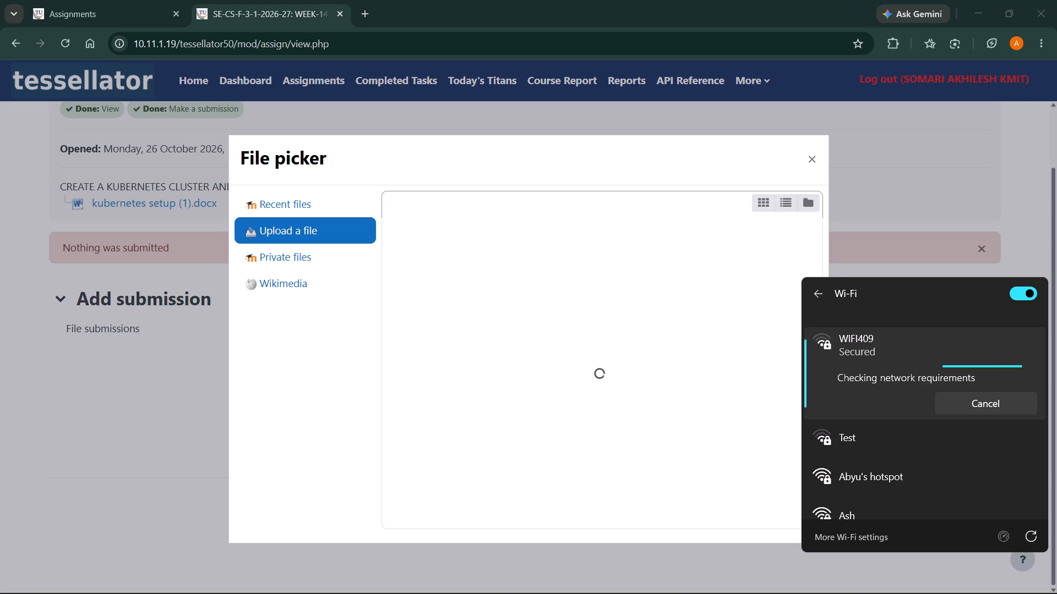
pyautogui.click(862, 435)
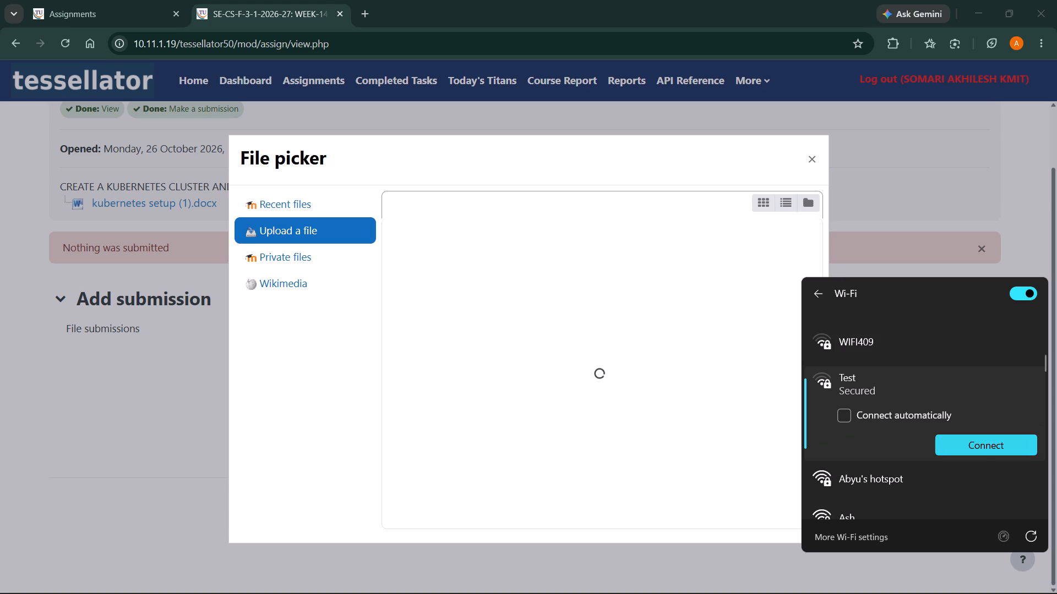
pyautogui.click(971, 446)
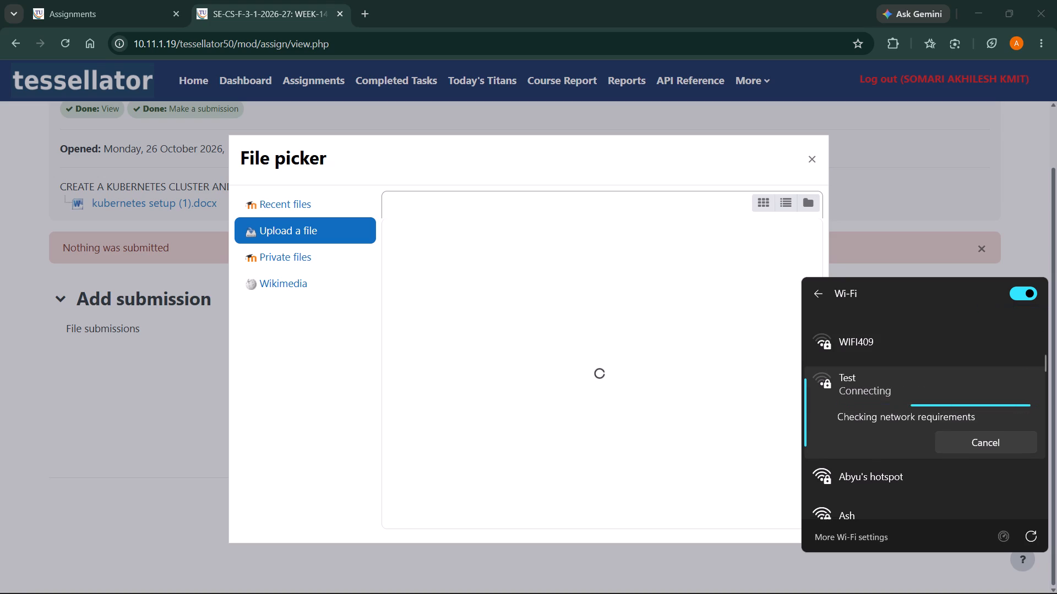
pyautogui.click(822, 295)
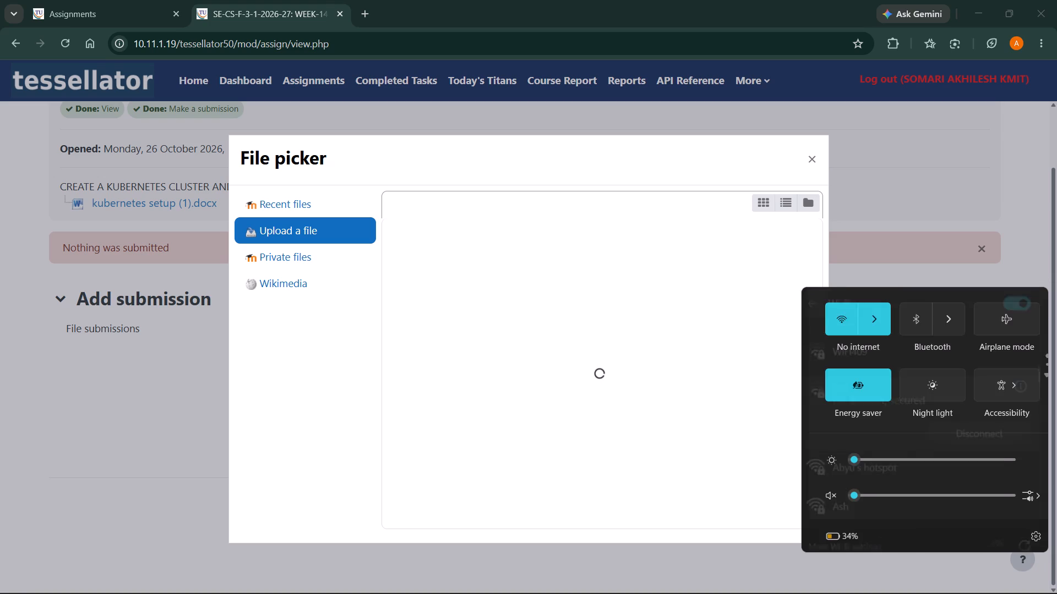
pyautogui.click(947, 248)
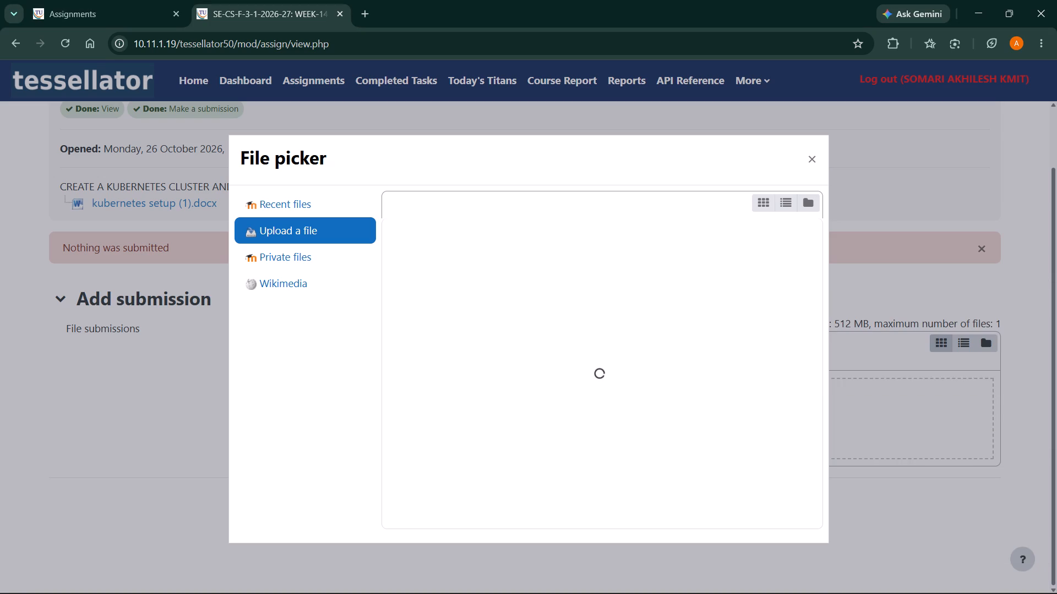
# Close the file picker and dismiss the "Nothing was submitted" notice on the submission page.
pyautogui.click(982, 246)
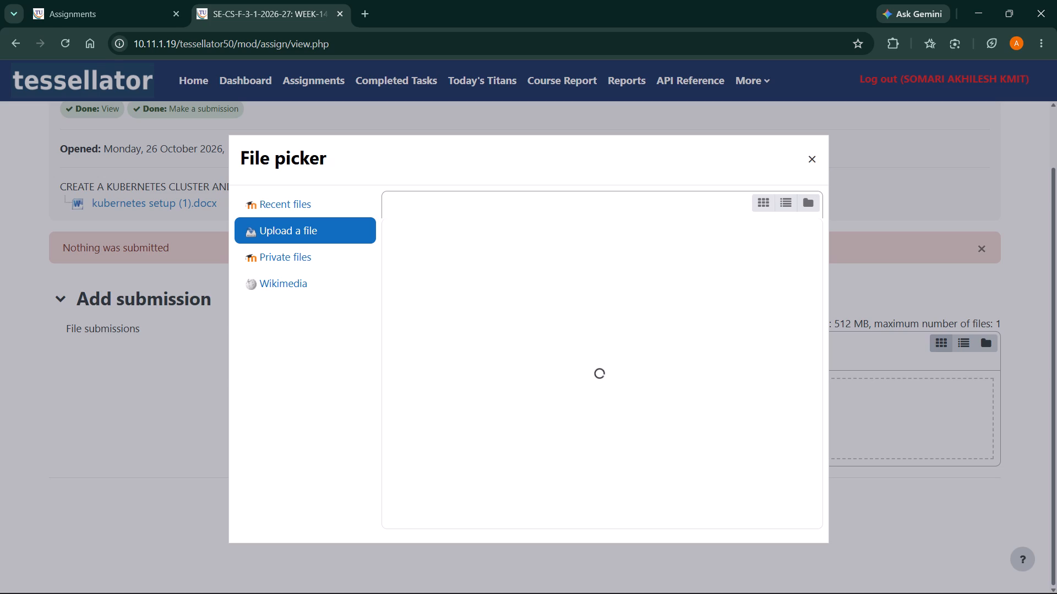
pyautogui.click(816, 157)
pyautogui.click(987, 249)
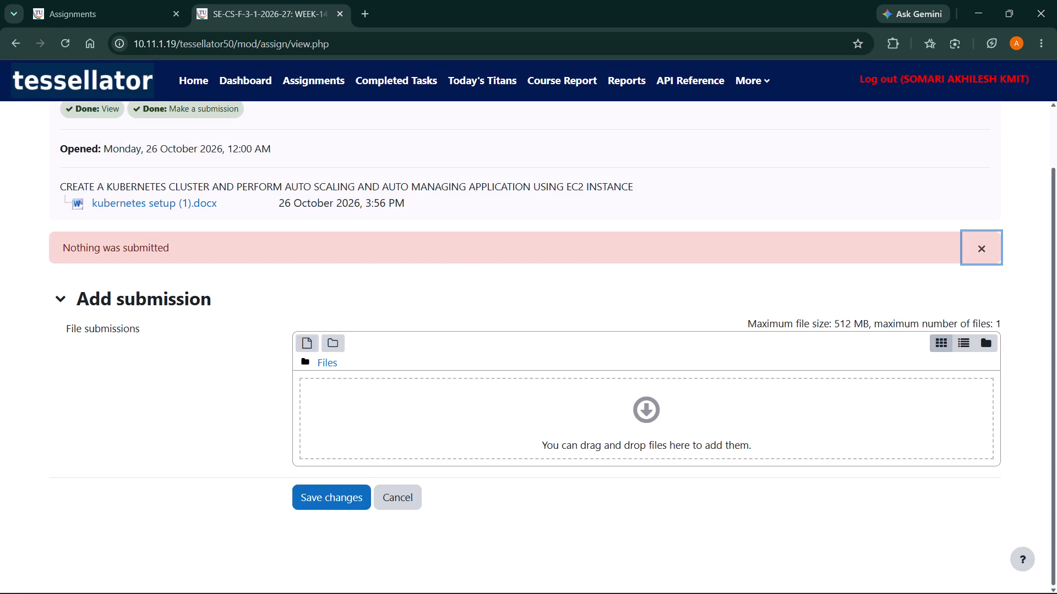
# Find WEEK_14_05BT in the whatsapp folder on drive D: by searching for "week_" and upload it to the submission's files.
pyautogui.click(310, 345)
pyautogui.click(434, 264)
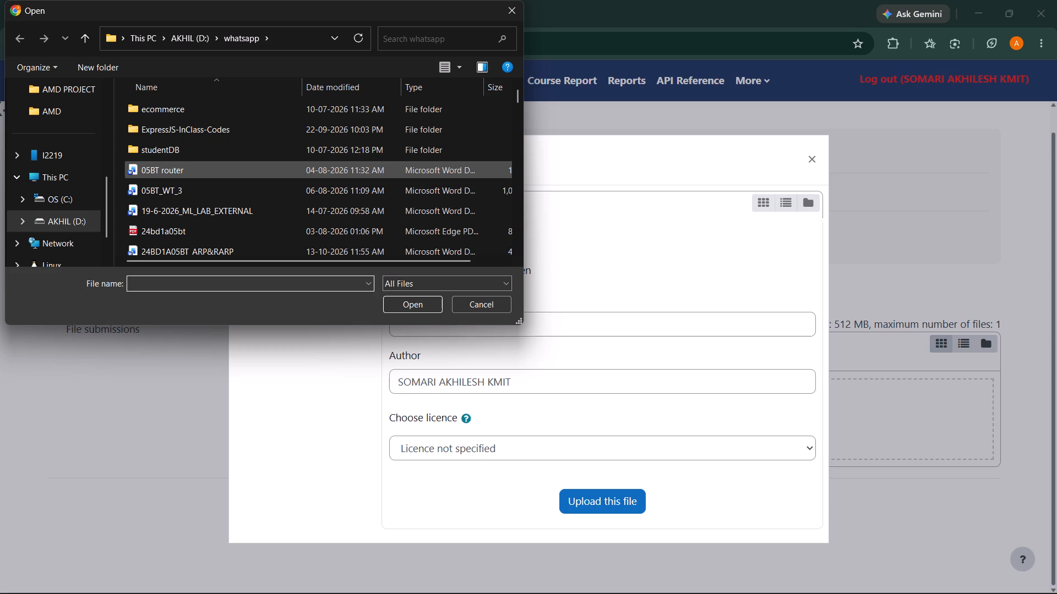
pyautogui.click(391, 35)
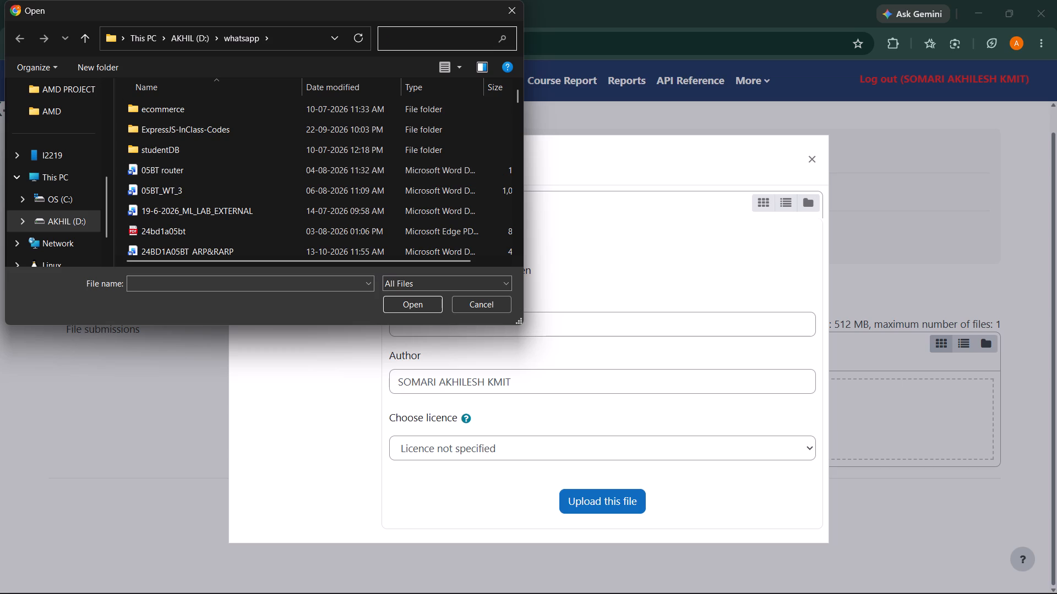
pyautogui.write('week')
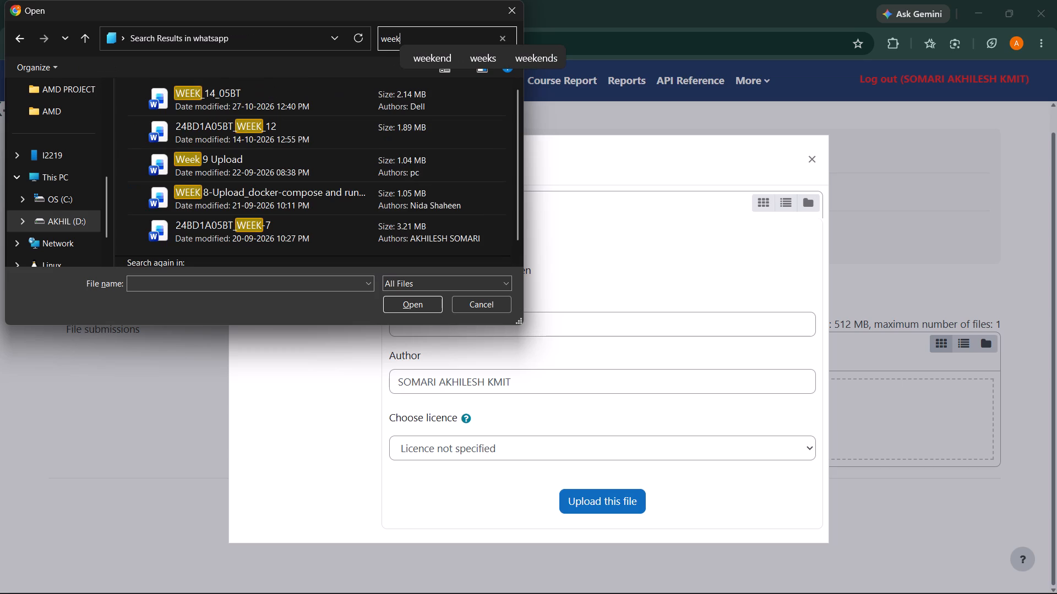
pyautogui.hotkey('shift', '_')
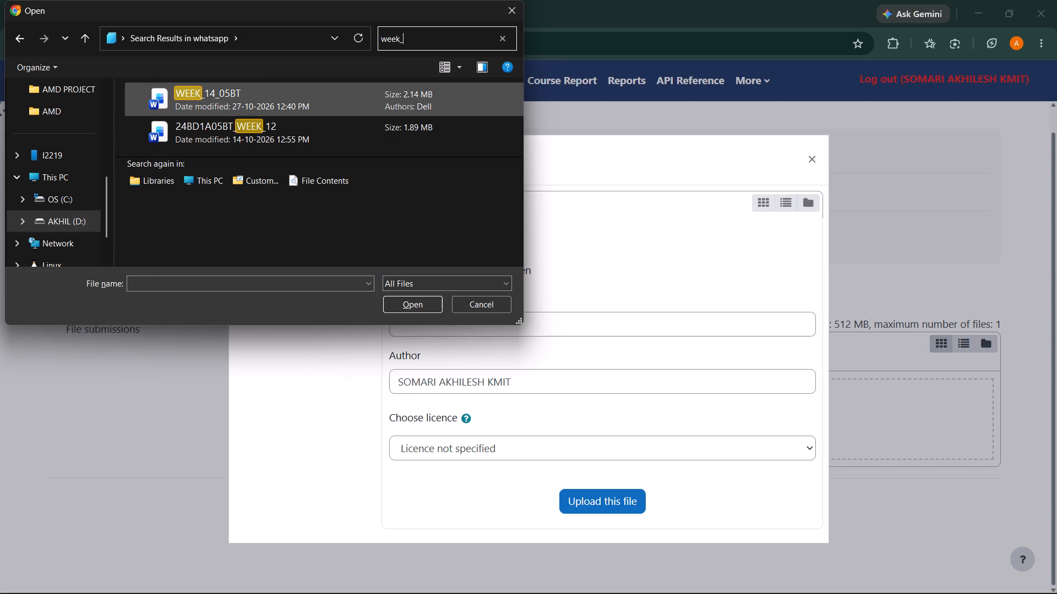
pyautogui.click(313, 96)
pyautogui.click(403, 302)
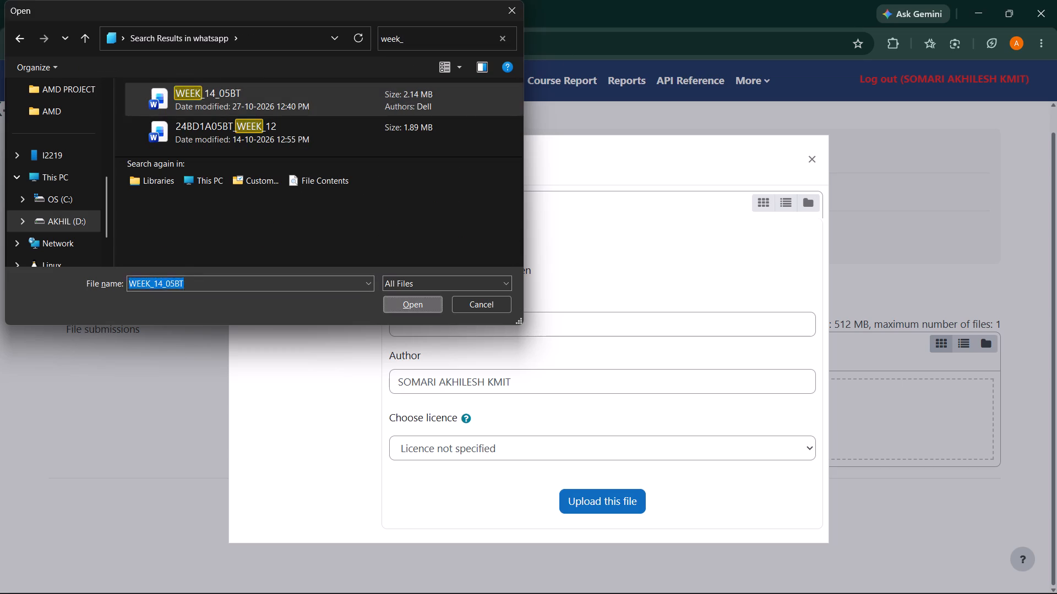
pyautogui.click(601, 506)
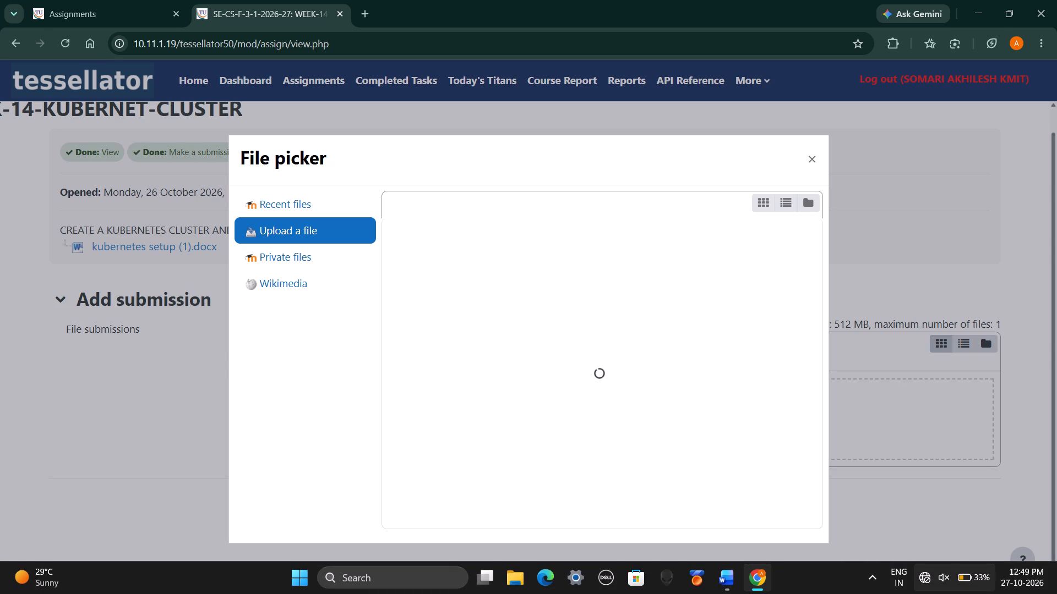
pyautogui.click(923, 579)
pyautogui.click(528, 398)
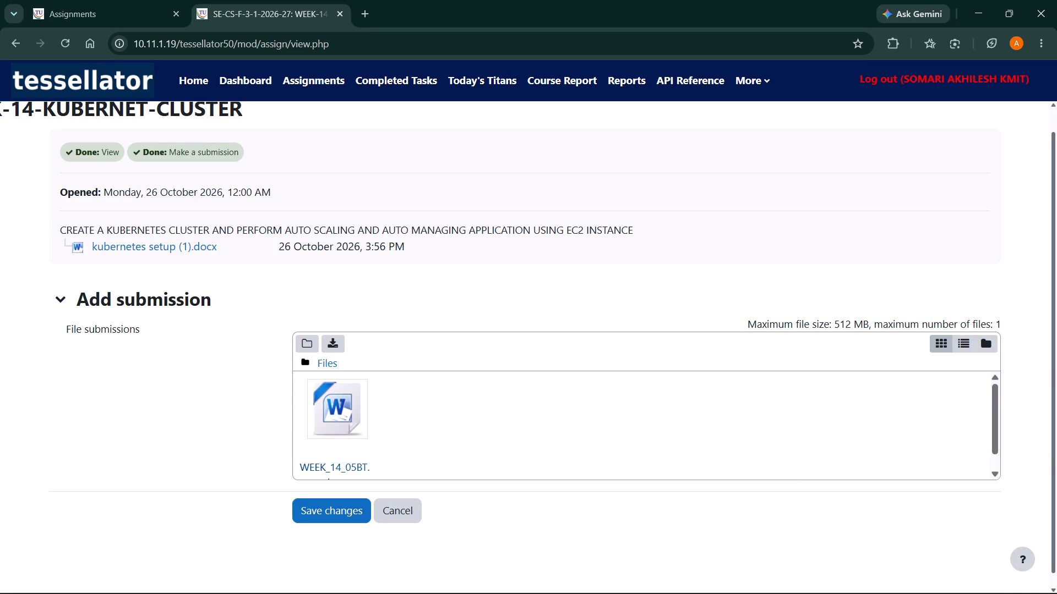
# Save the WEEK-14-KUBERNET-CLUSTER submission with the WEEK_14_05BT Word file attached.
pyautogui.click(328, 511)
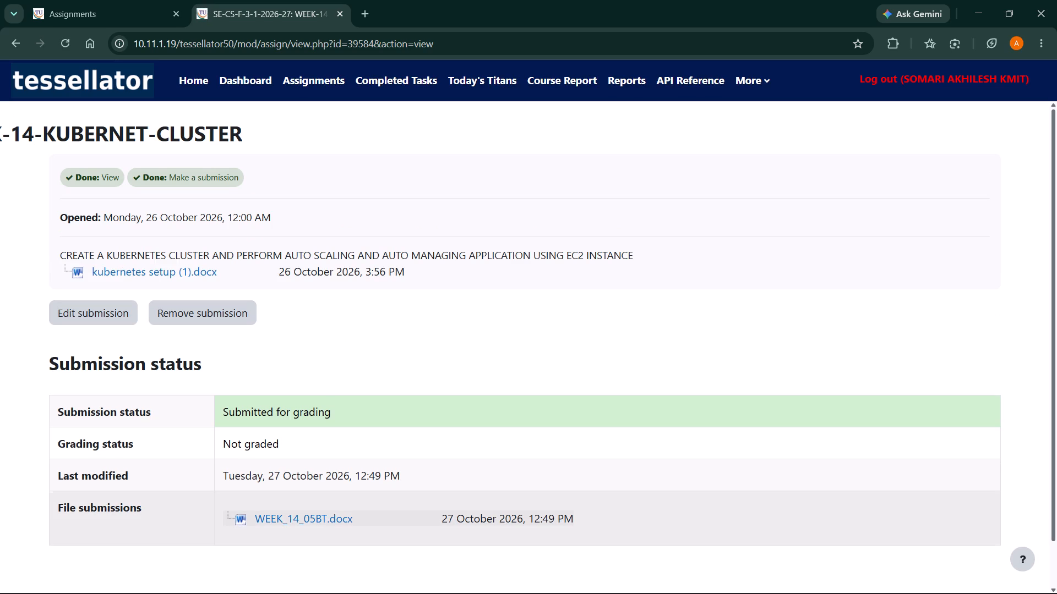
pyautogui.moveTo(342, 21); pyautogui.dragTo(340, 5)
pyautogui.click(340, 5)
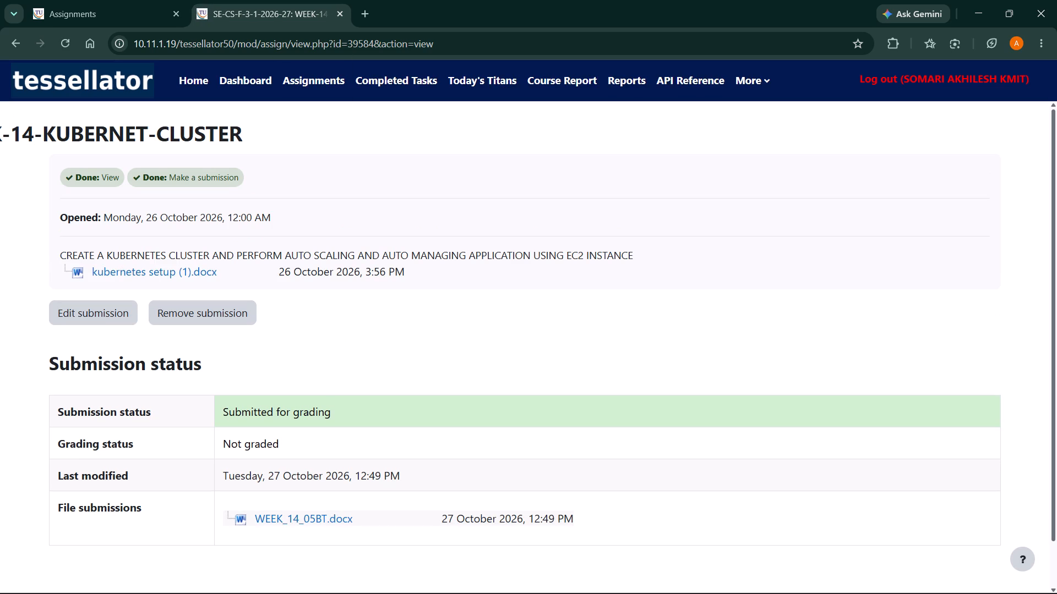
# Close the WEEK-14-KUBERNET-CLUSTER submission page and the whole browser window.
pyautogui.click(339, 8)
pyautogui.click(1045, 2)
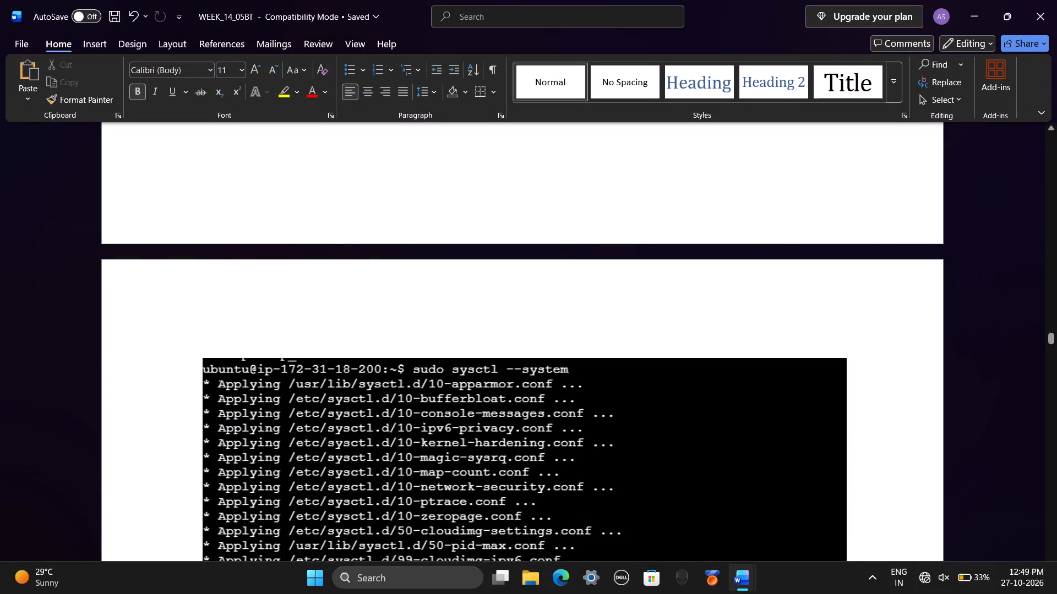
# Connect the computer to the Rithvik's S24 plus Wi-Fi network in place of the Test network.
pyautogui.click(930, 580)
pyautogui.click(868, 321)
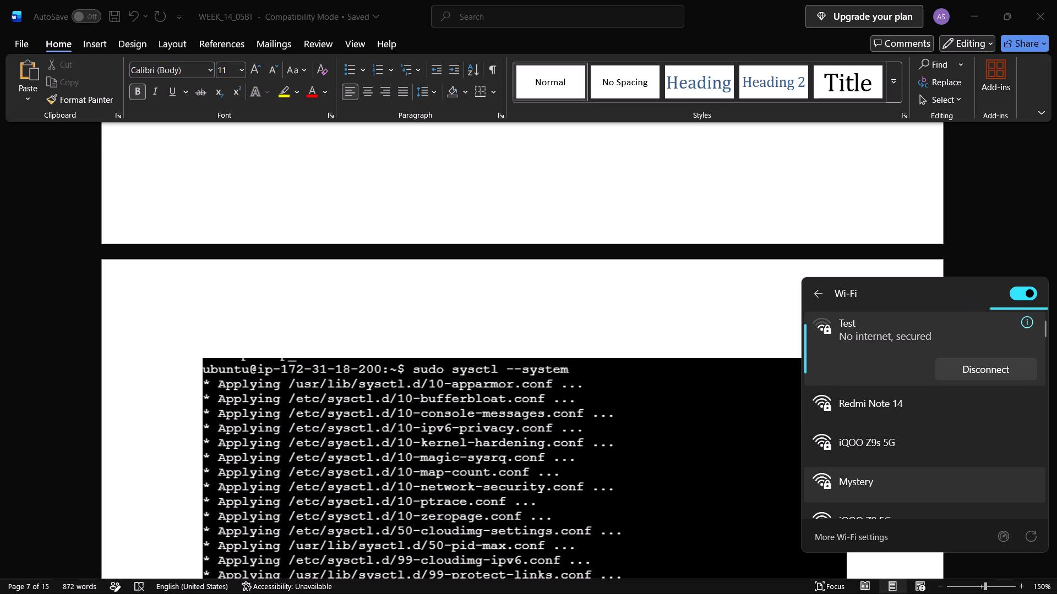
pyautogui.scroll(-1, 862, 485)
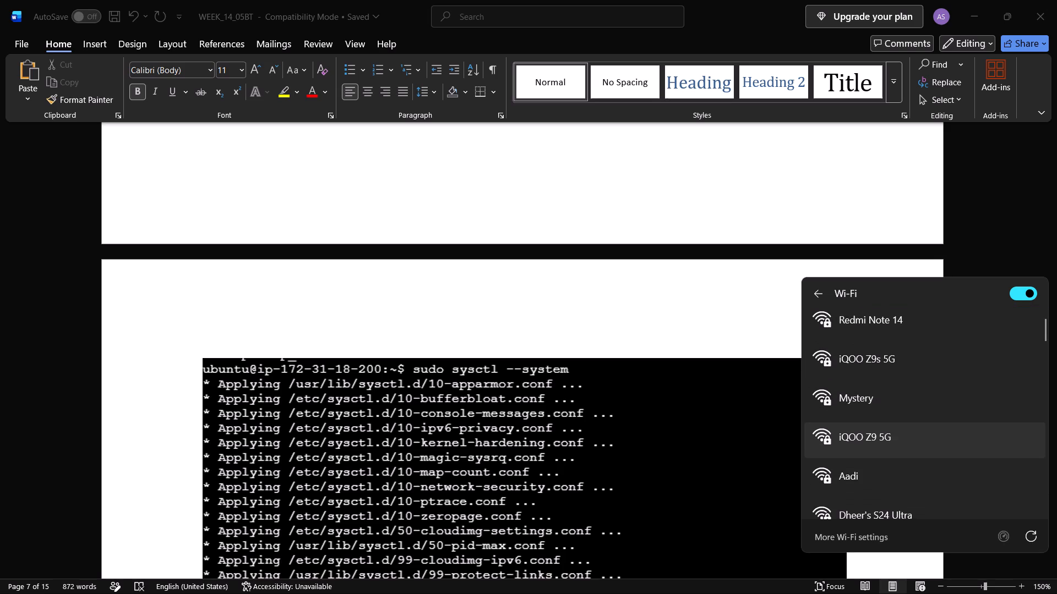
pyautogui.scroll(-2, 862, 485)
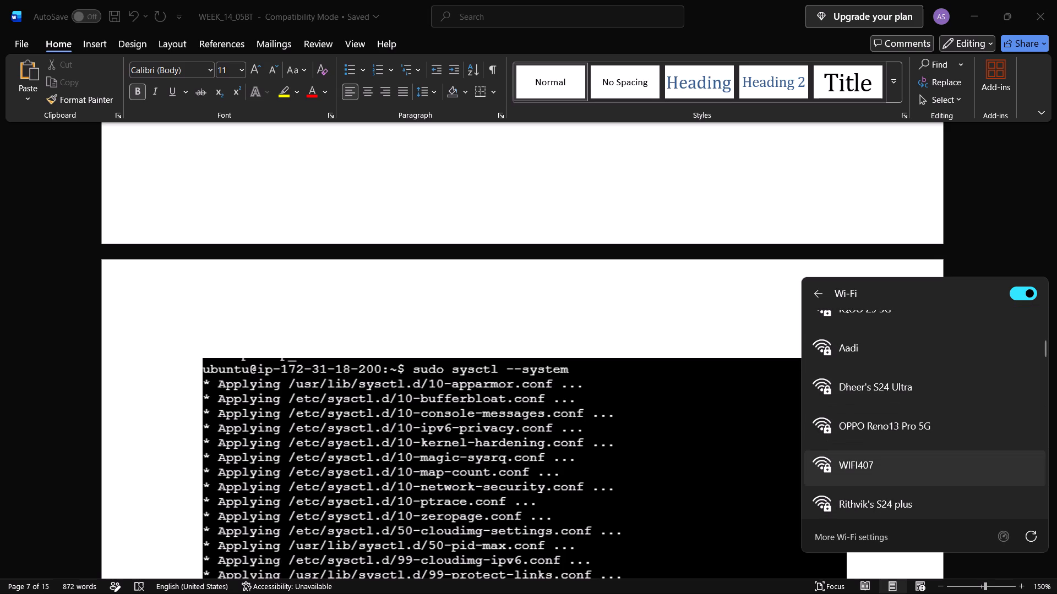
pyautogui.click(864, 496)
pyautogui.click(945, 501)
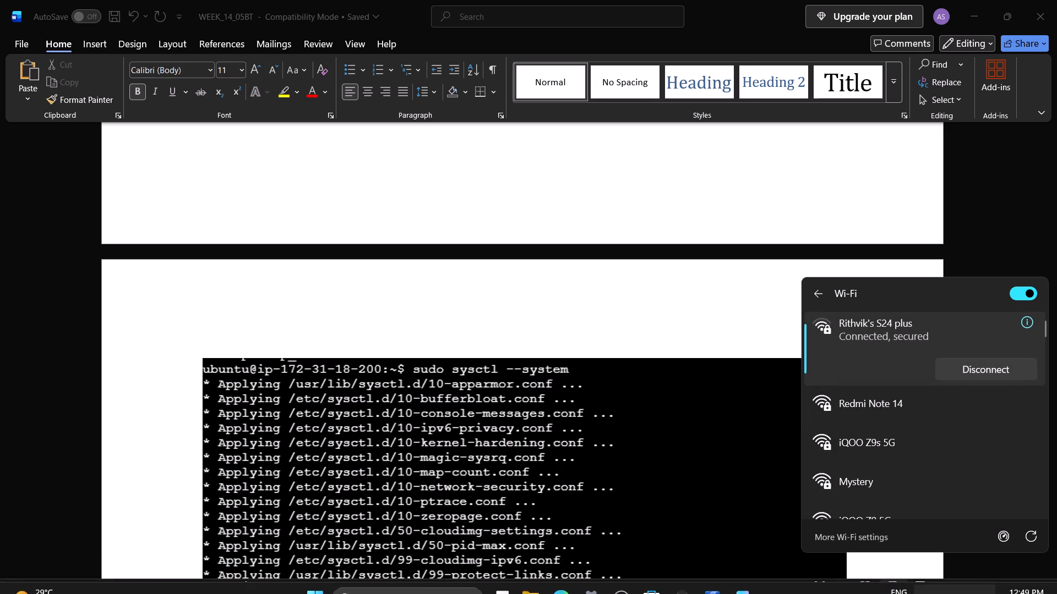
pyautogui.click(955, 211)
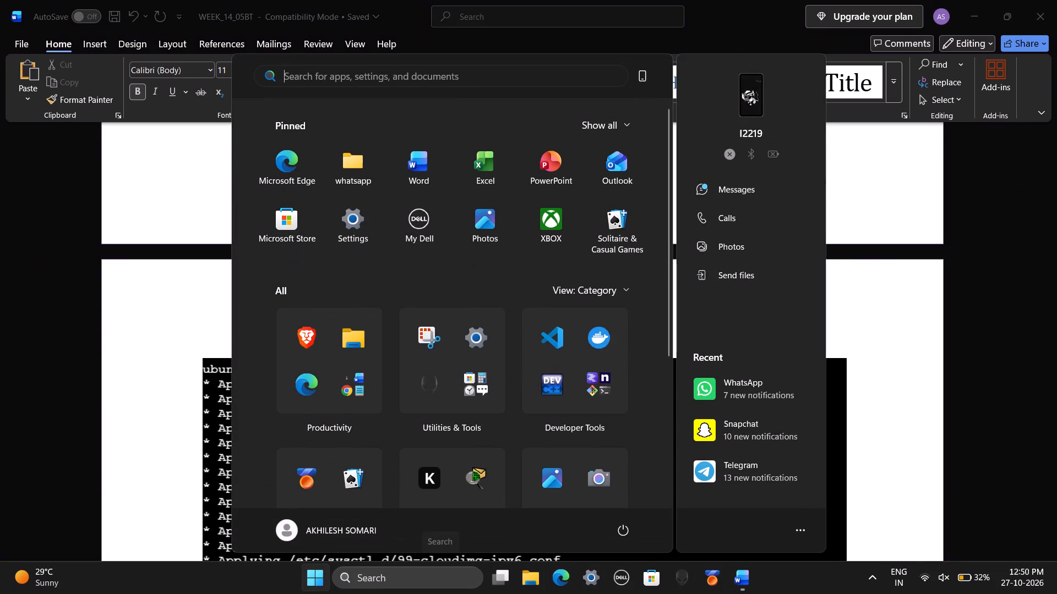
# Launch the Brave browser from the Productivity group of installed apps.
pyautogui.click(311, 331)
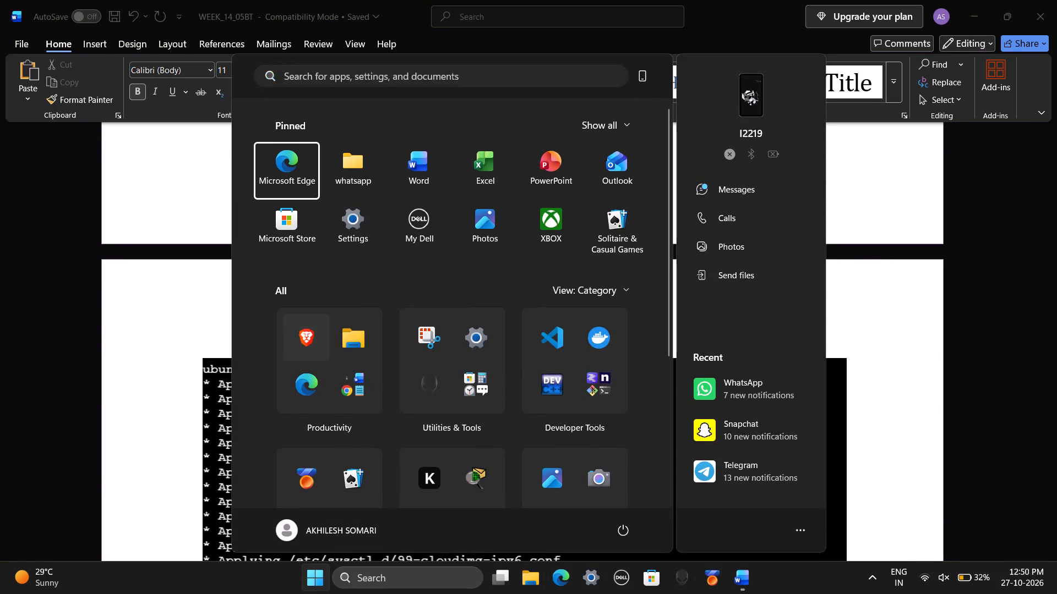